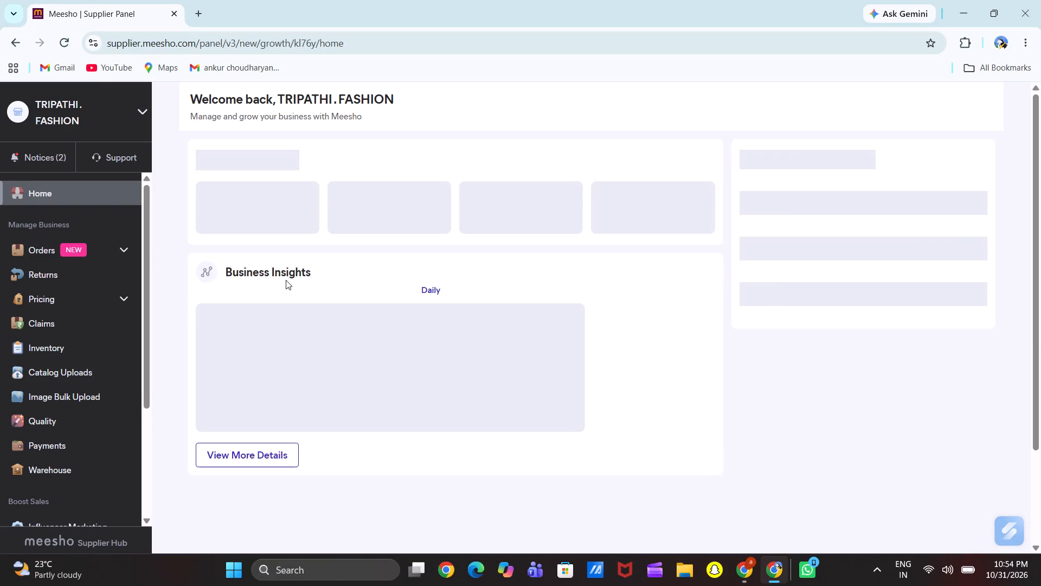
# Go from the supplier home page to the Catalog Uploads page and bring its uploads list into view.
pyautogui.scroll(-1, 404, 307)
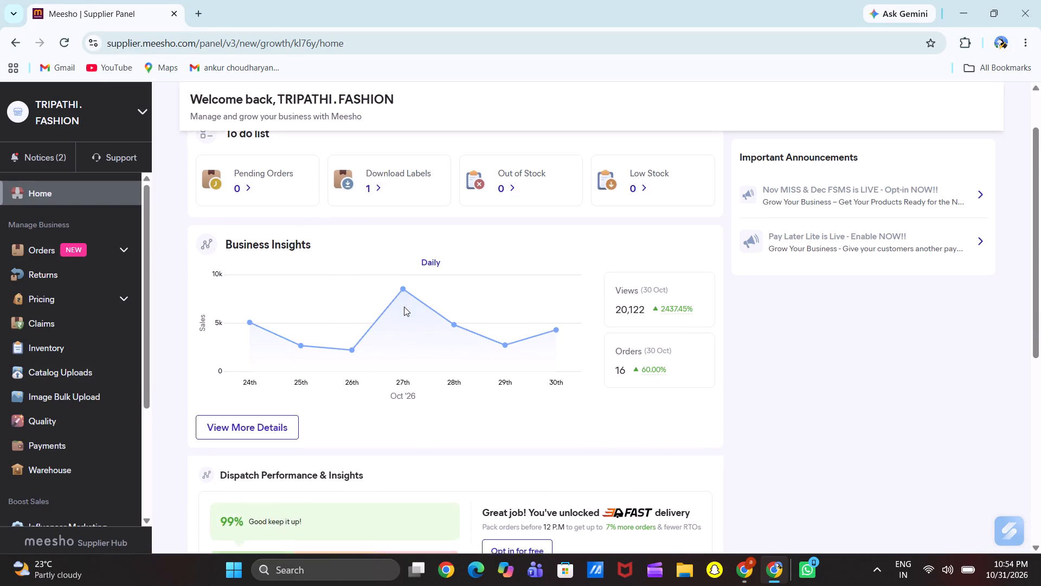
pyautogui.scroll(-1, 404, 307)
pyautogui.click(69, 375)
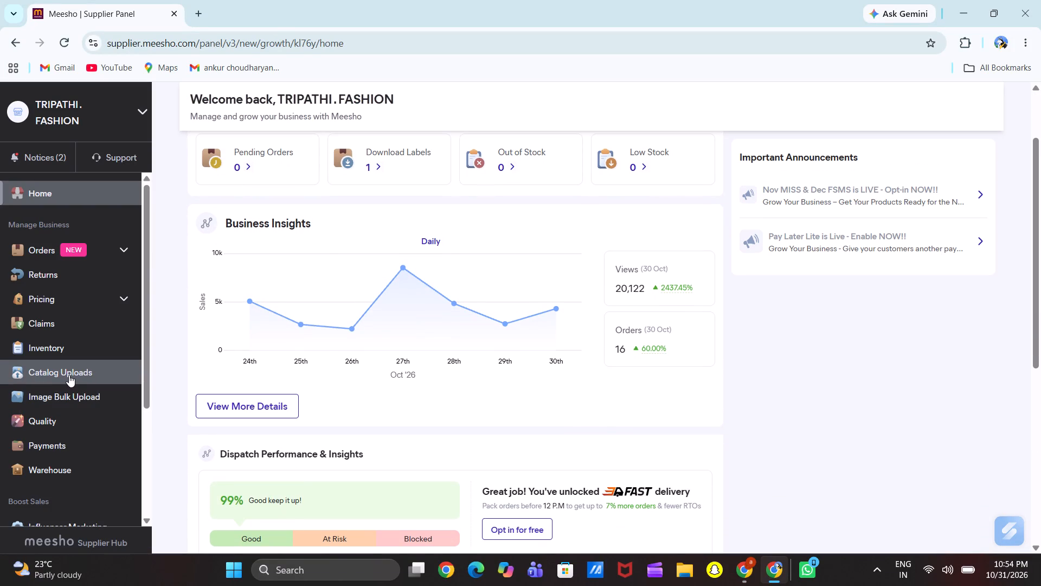
pyautogui.scroll(-1, 348, 371)
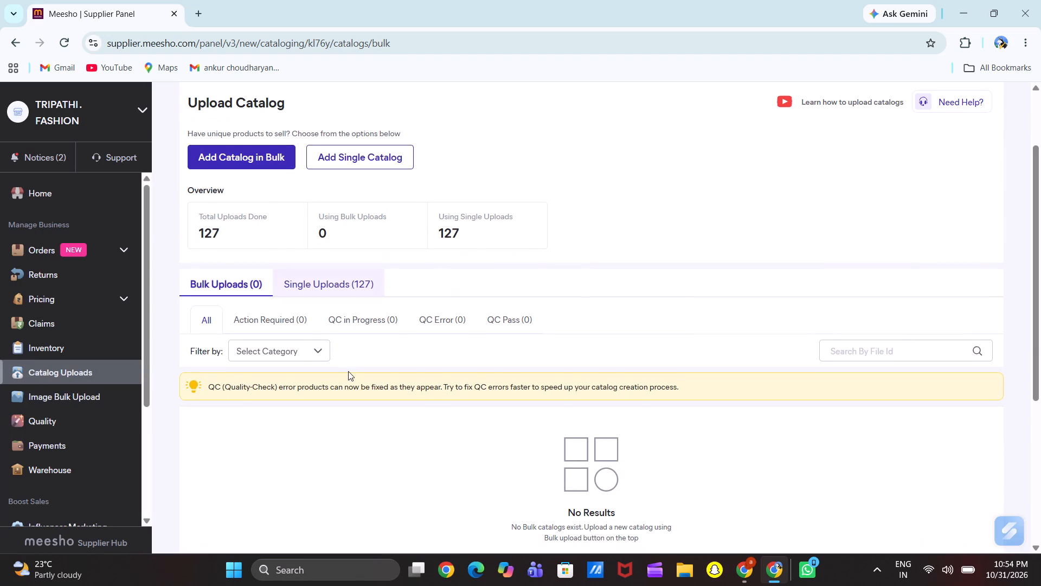
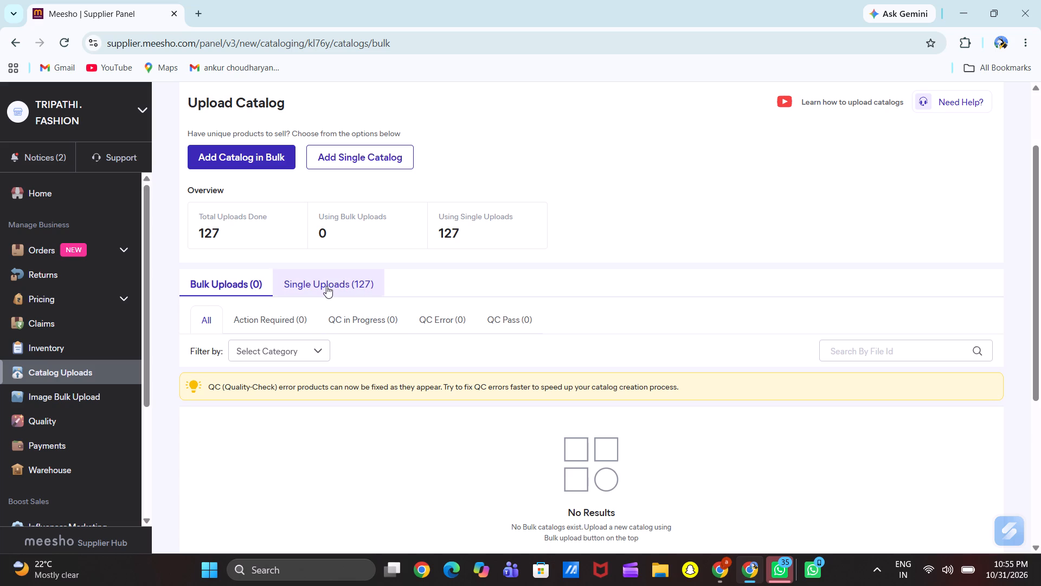
# Open the most recent catalog from the single uploads and bring up its grey size S T-shirt for editing.
pyautogui.click(326, 286)
pyautogui.scroll(-3, 658, 319)
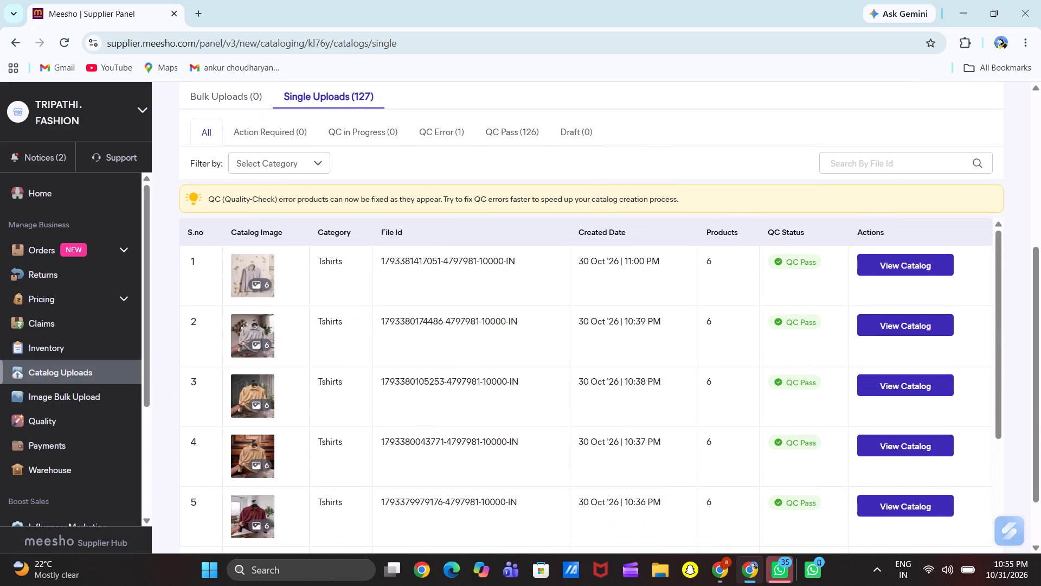
pyautogui.click(906, 270)
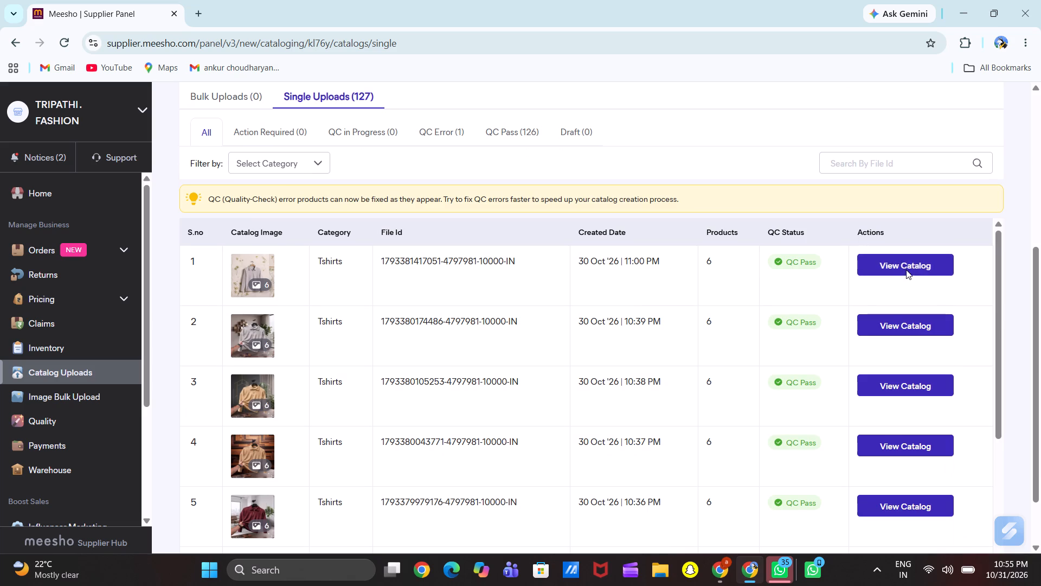
pyautogui.click(658, 335)
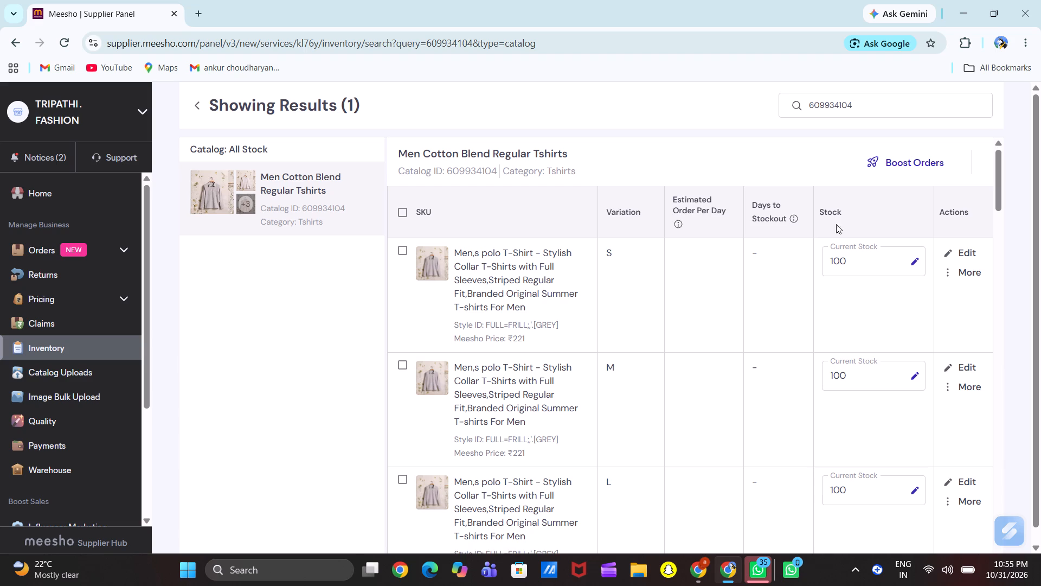
pyautogui.click(948, 240)
pyautogui.click(955, 249)
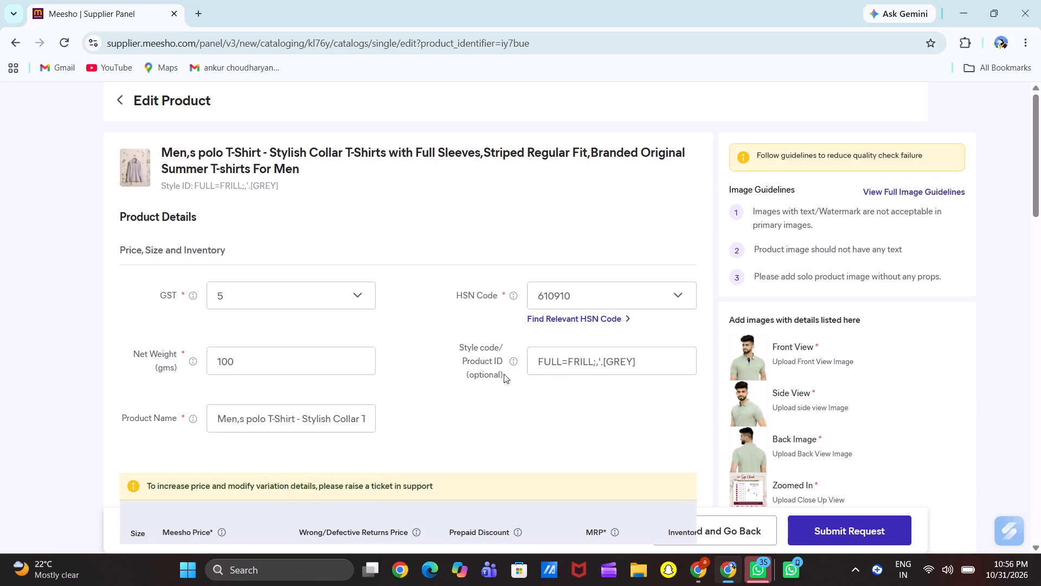
# Review the grey T-shirt's style code, size-wise prices and images, and return to the inventory without changing anything.
pyautogui.scroll(-4, 342, 298)
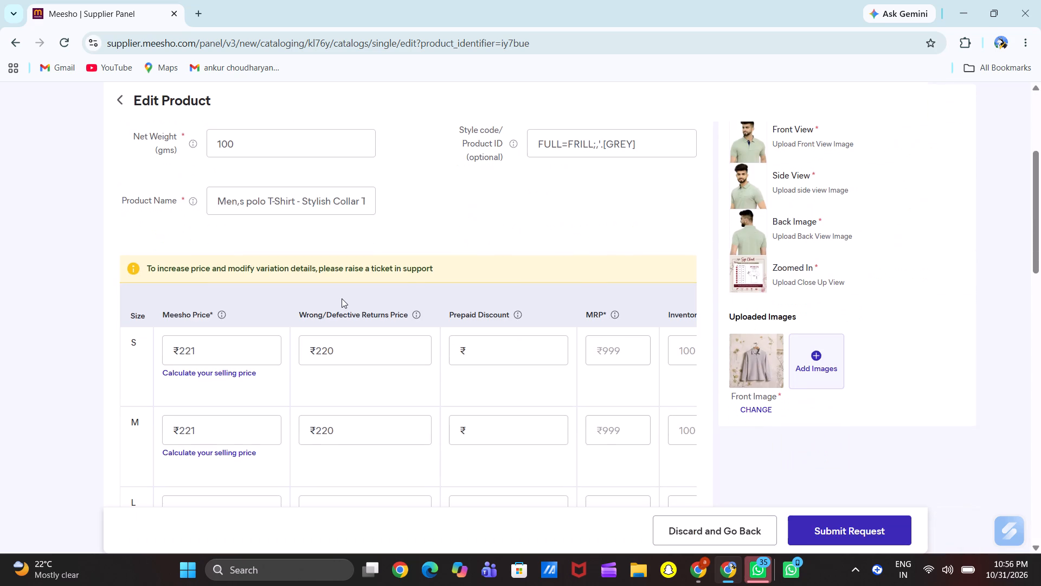
pyautogui.scroll(4, 342, 298)
pyautogui.scroll(-4, 342, 298)
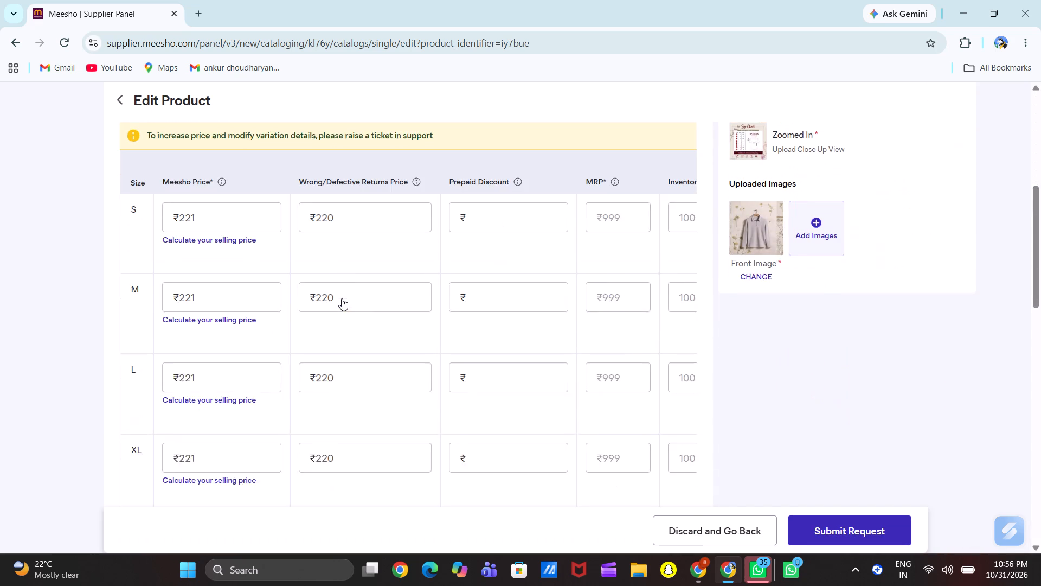
pyautogui.scroll(-8, 342, 298)
pyautogui.scroll(10, 342, 298)
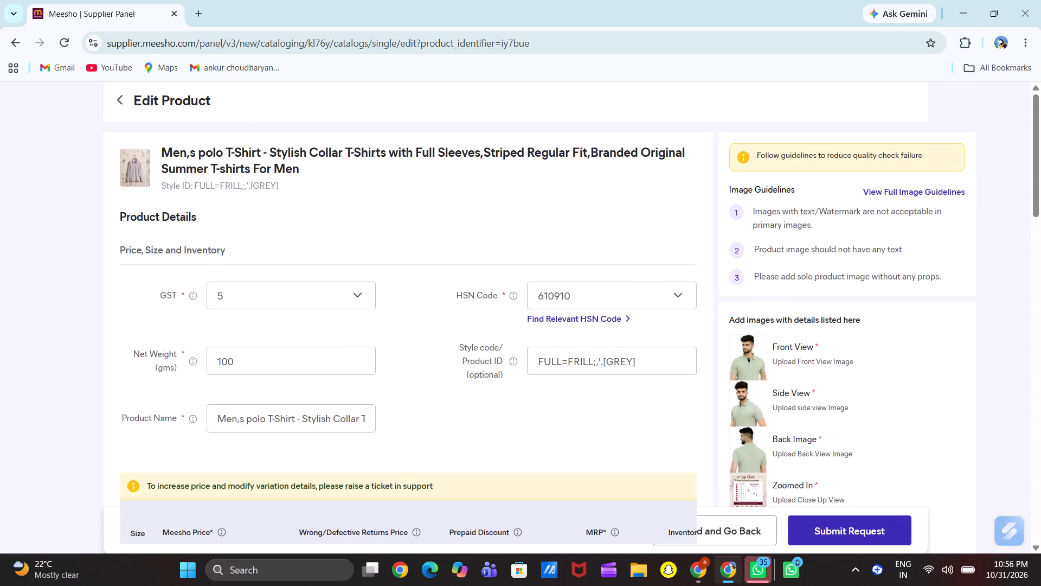
pyautogui.scroll(-1, 618, 421)
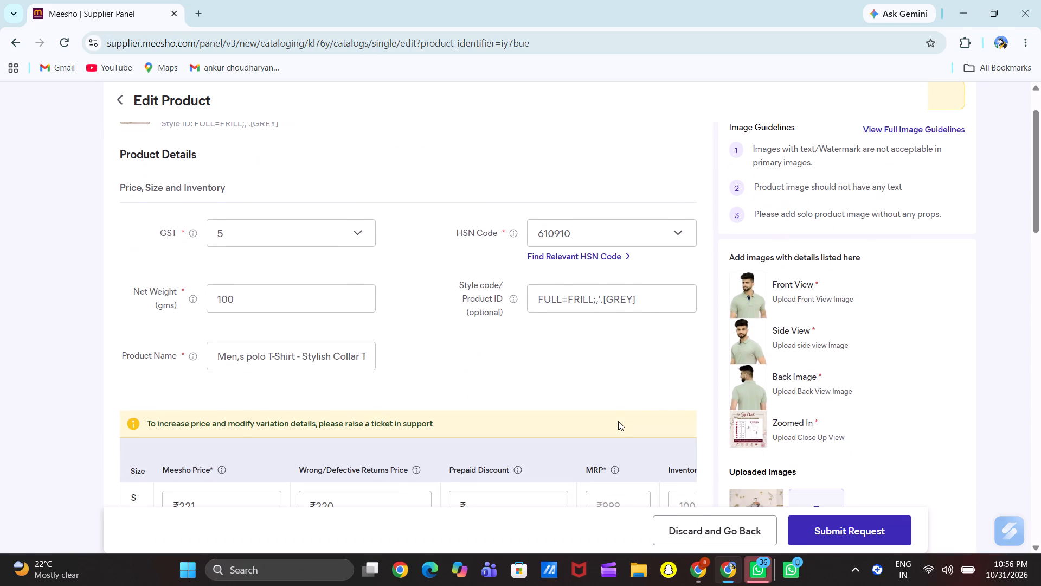
pyautogui.scroll(-1, 618, 421)
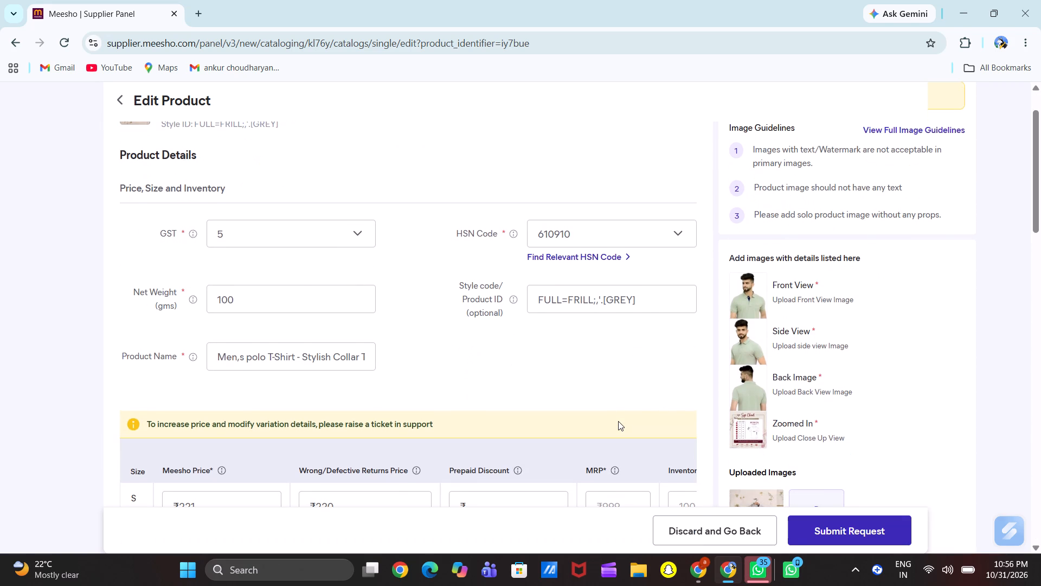
pyautogui.scroll(-2, 618, 421)
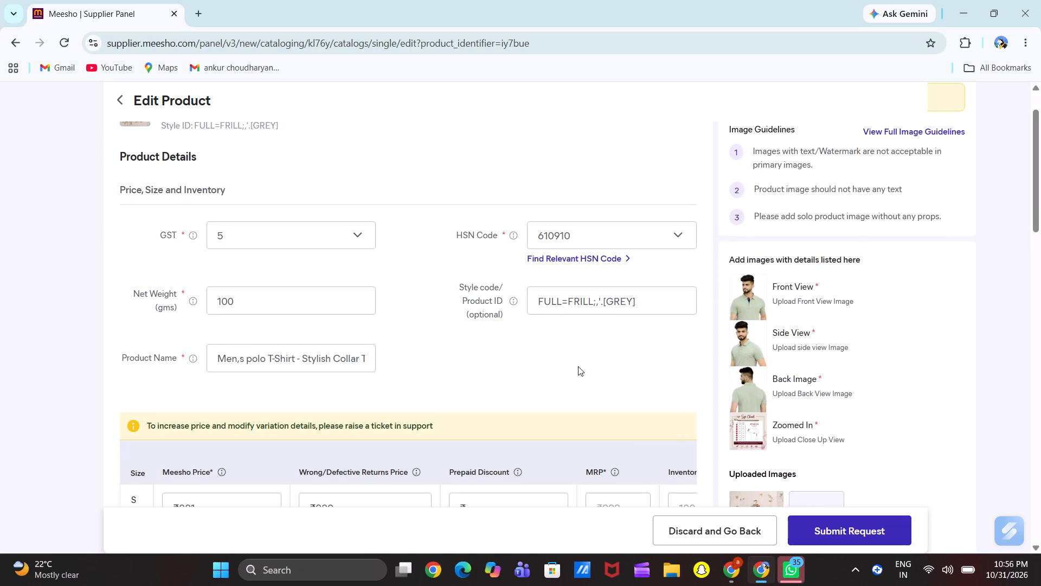
pyautogui.scroll(-3, 578, 366)
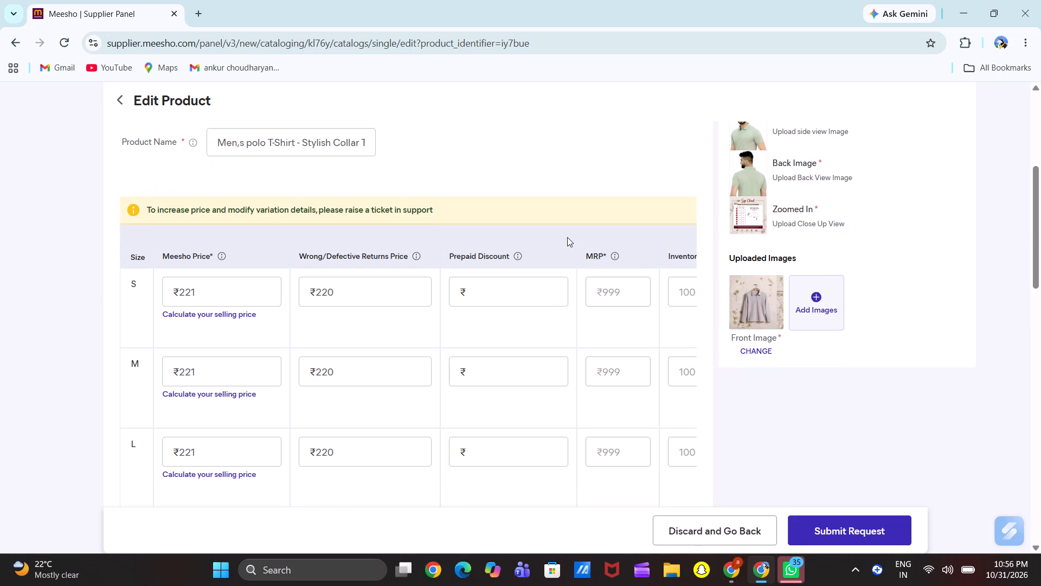
pyautogui.scroll(5, 567, 237)
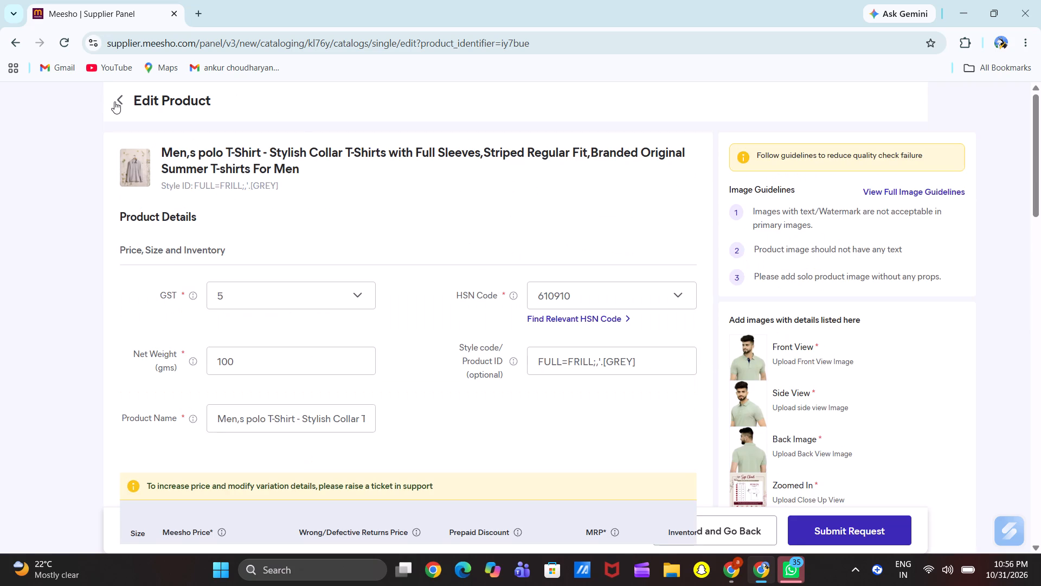
pyautogui.click(118, 101)
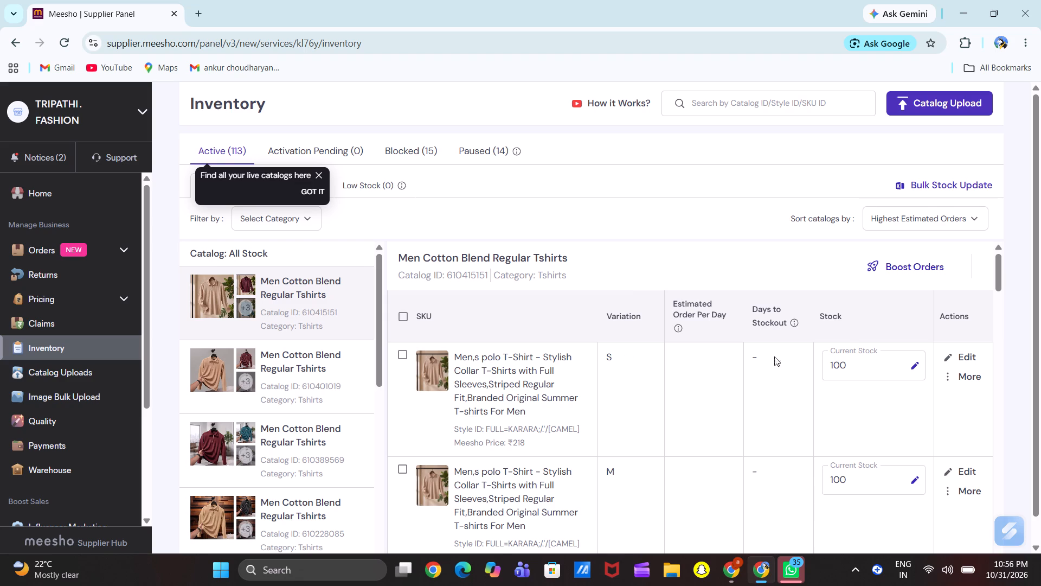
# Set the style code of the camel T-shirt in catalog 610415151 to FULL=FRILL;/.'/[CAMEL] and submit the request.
pyautogui.click(954, 356)
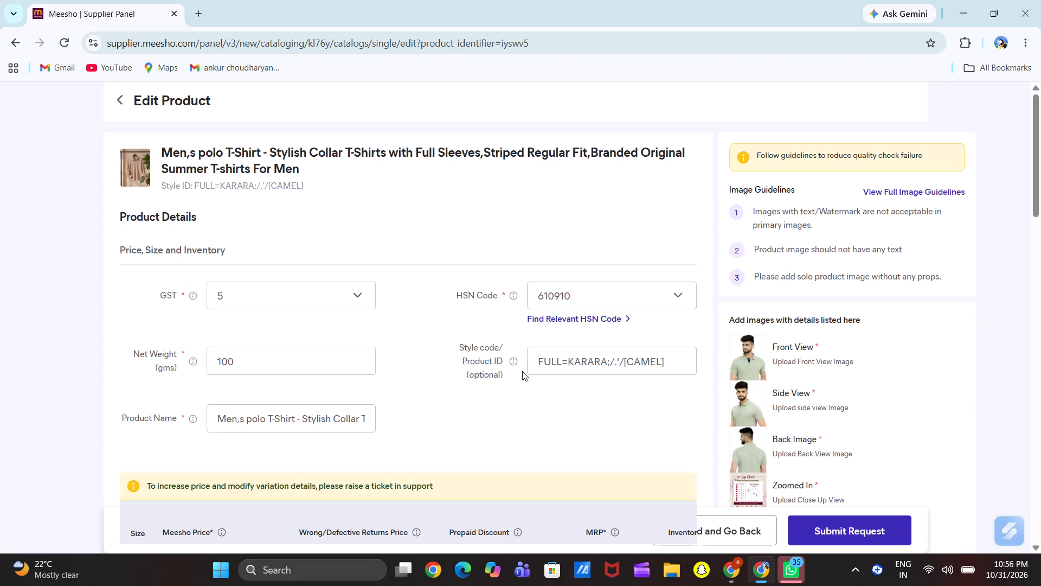
pyautogui.click(607, 360)
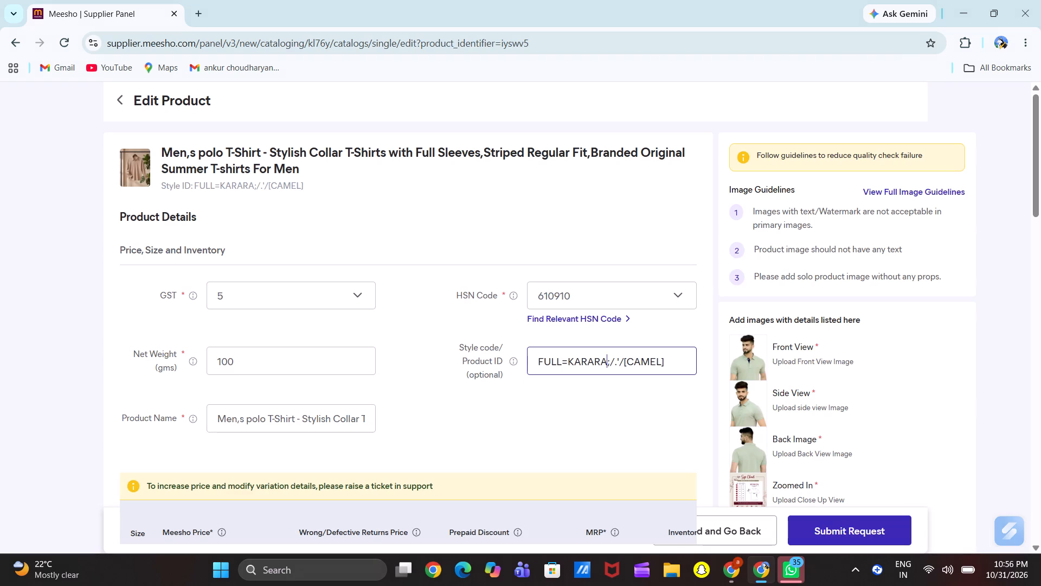
pyautogui.press('BackSpace')
pyautogui.press('BackSpace')
pyautogui.press('BackSpace')
pyautogui.press('BackSpace')
pyautogui.press('BackSpace')
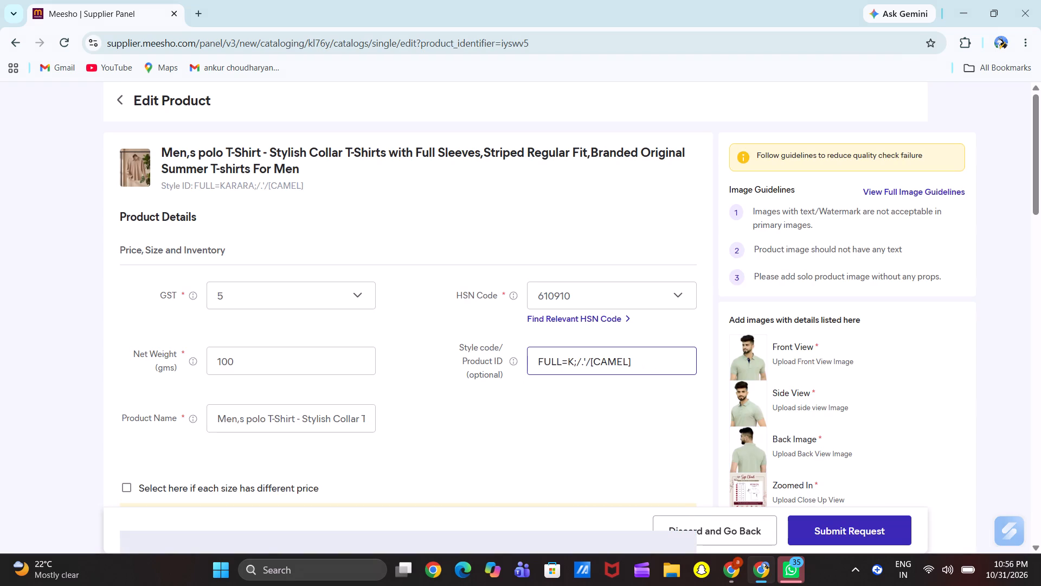
pyautogui.press('BackSpace')
pyautogui.write('frill')
pyautogui.press('BackSpace')
pyautogui.press('BackSpace')
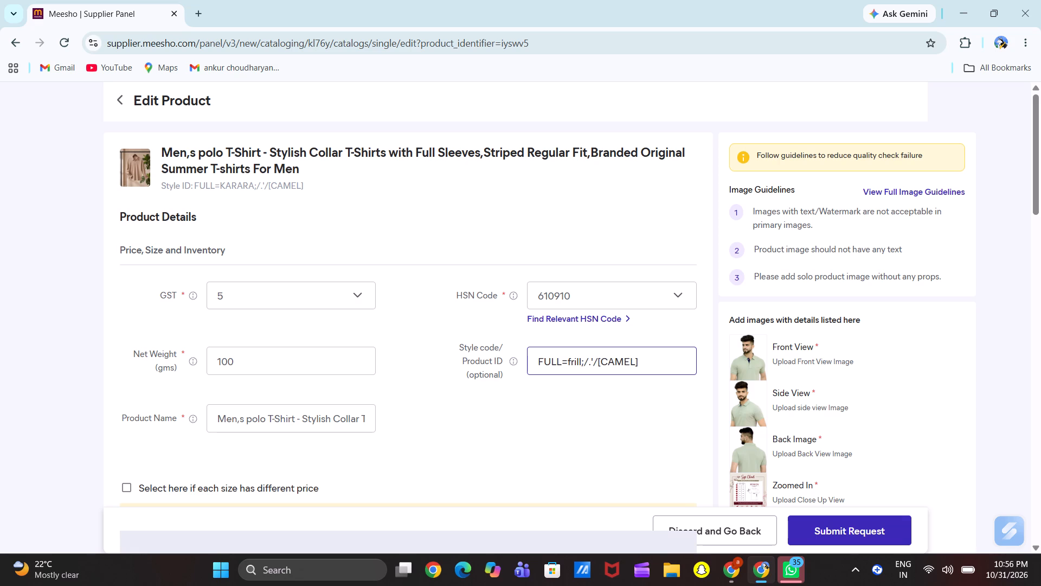
pyautogui.press('BackSpace')
pyautogui.press('BackSpace')
pyautogui.press('BackSpace')
pyautogui.write('FRILL')
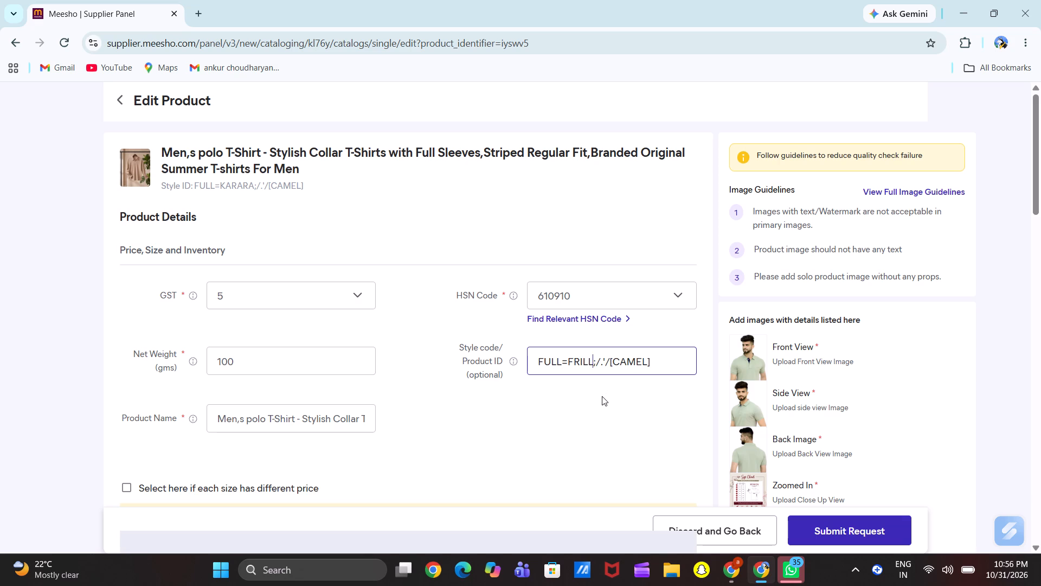
pyautogui.scroll(-4, 664, 453)
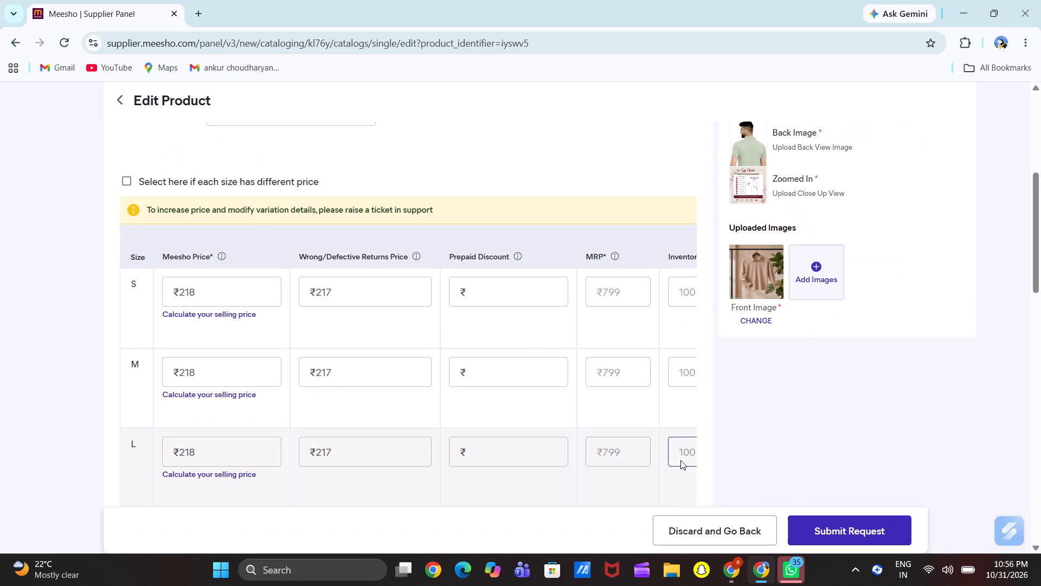
pyautogui.click(813, 527)
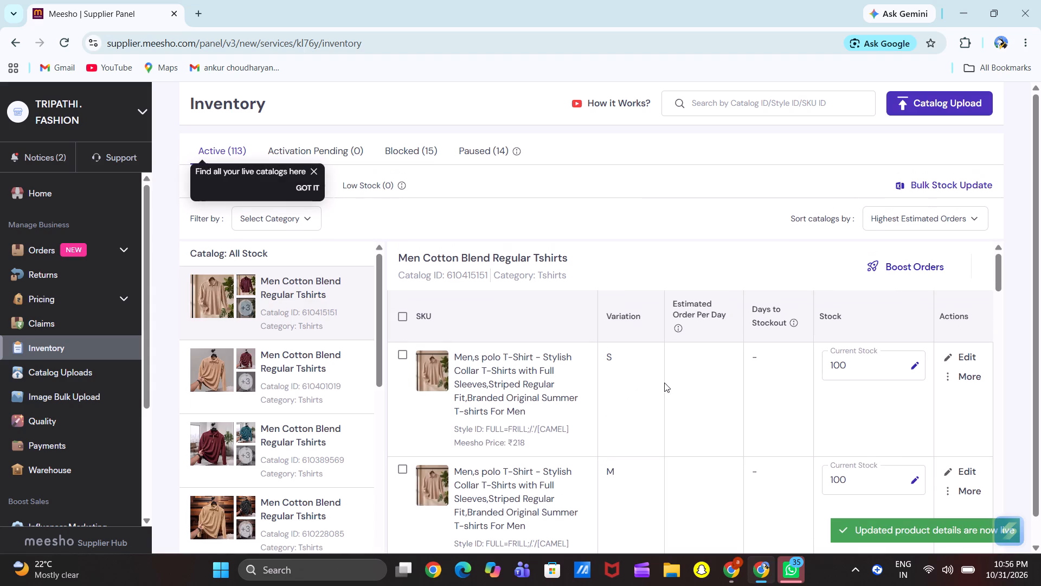
# Check the style code in the camel T-shirt's product details for sizes S and M, returning to the inventory after each.
pyautogui.click(959, 351)
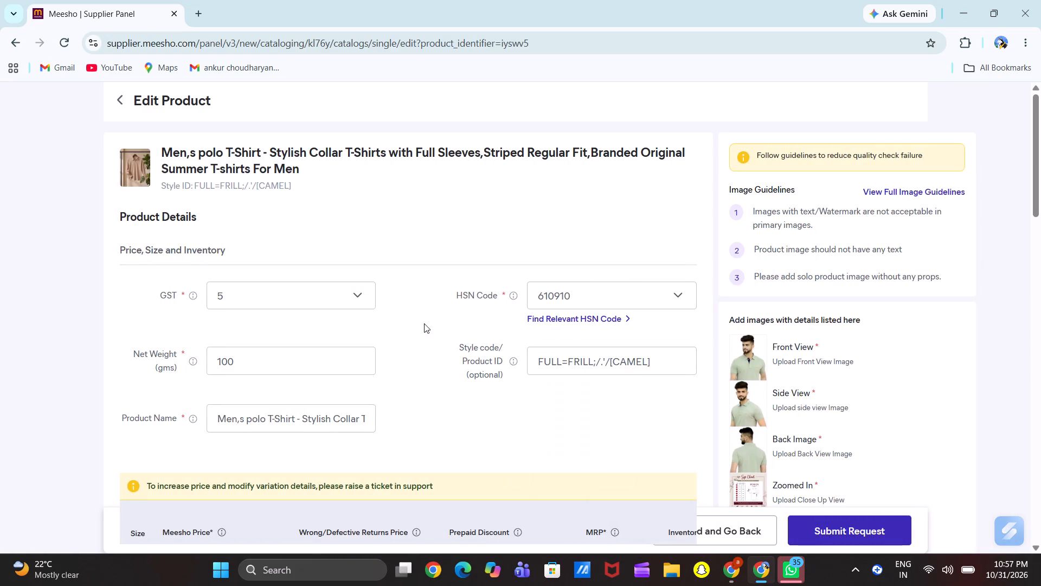
pyautogui.click(118, 98)
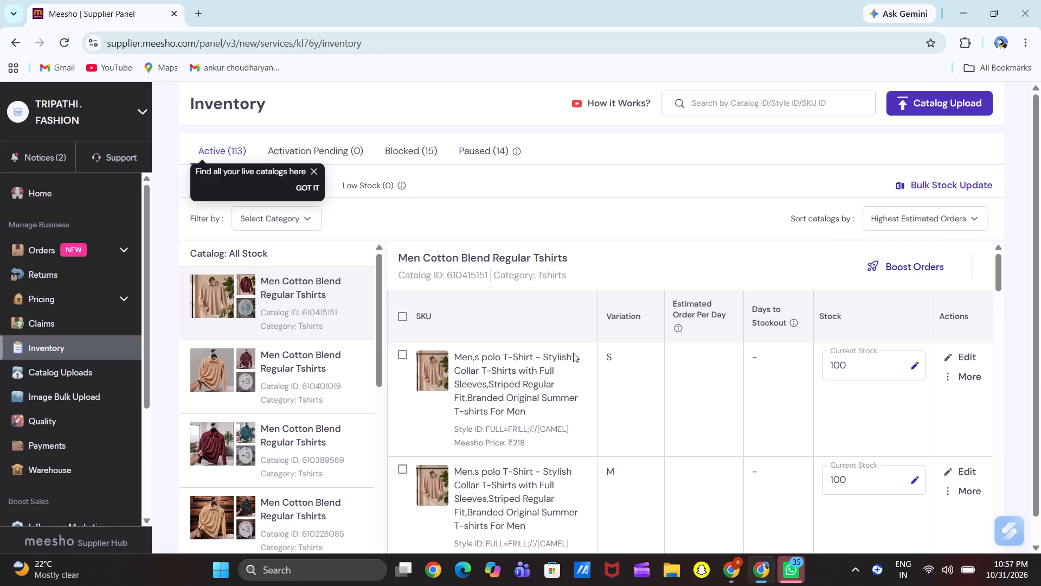
pyautogui.scroll(-1, 622, 388)
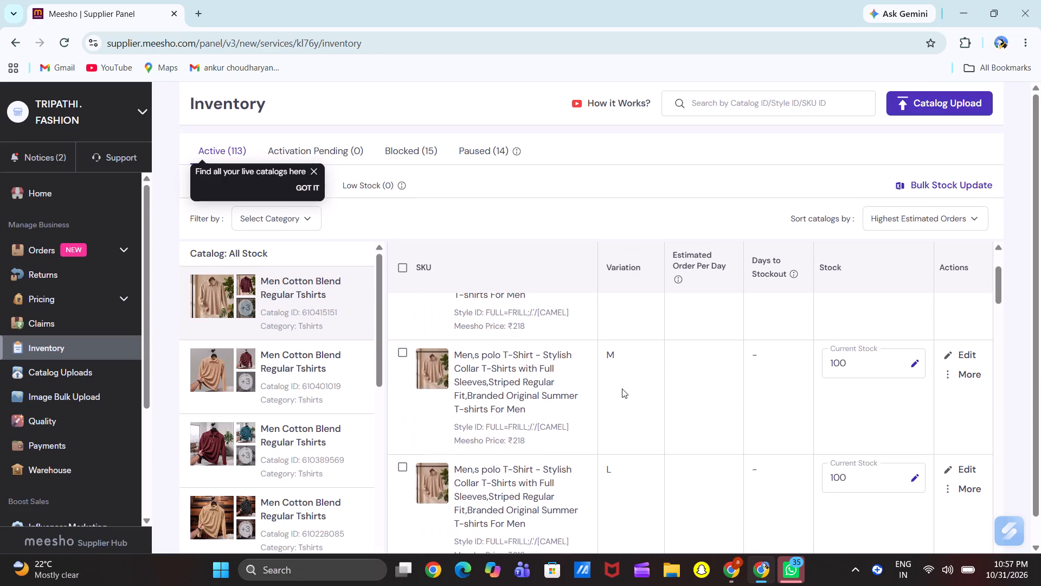
pyautogui.scroll(-2, 622, 388)
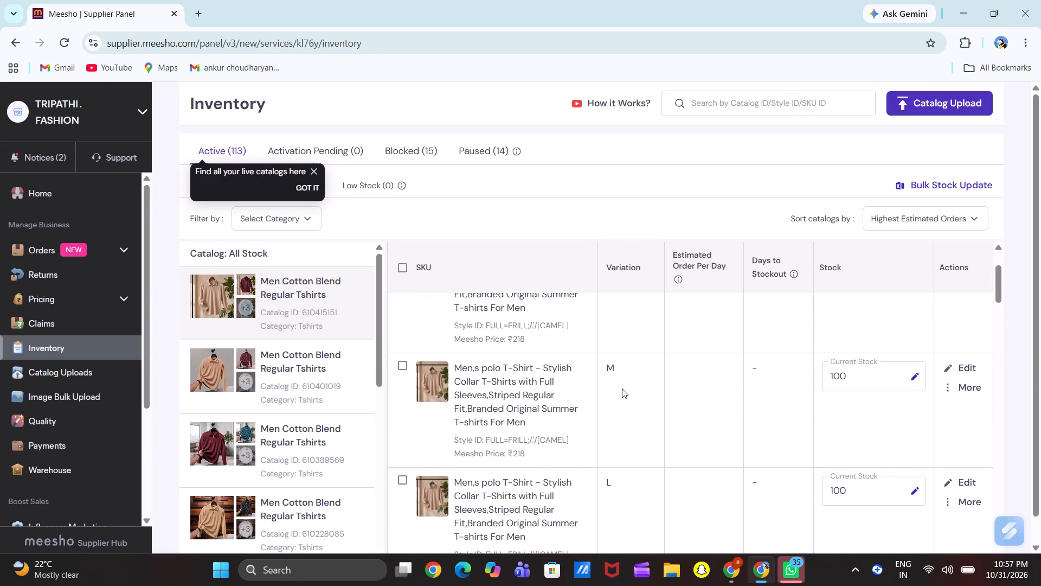
pyautogui.scroll(-3, 622, 388)
pyautogui.click(968, 359)
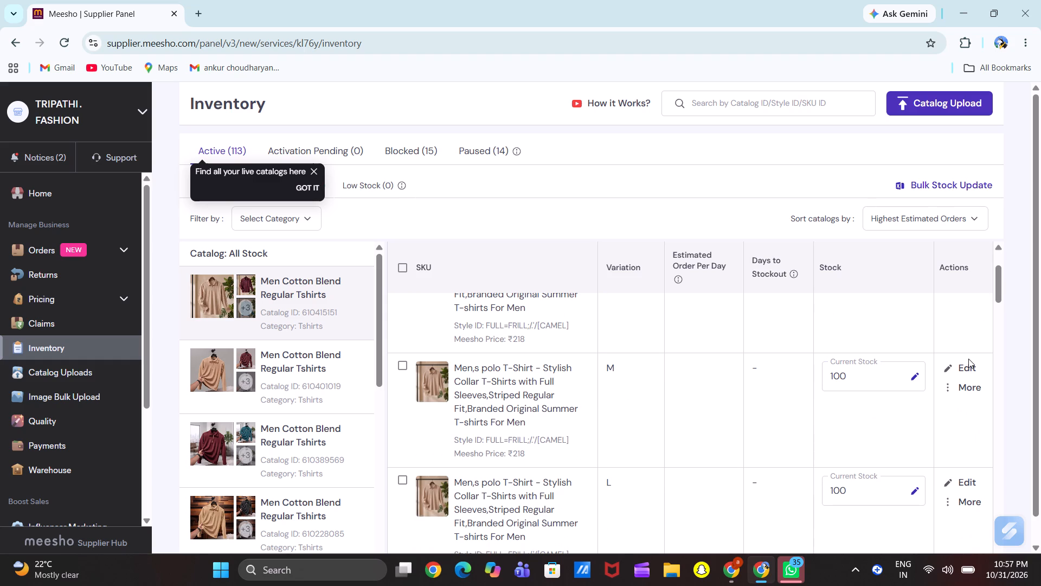
pyautogui.click(967, 365)
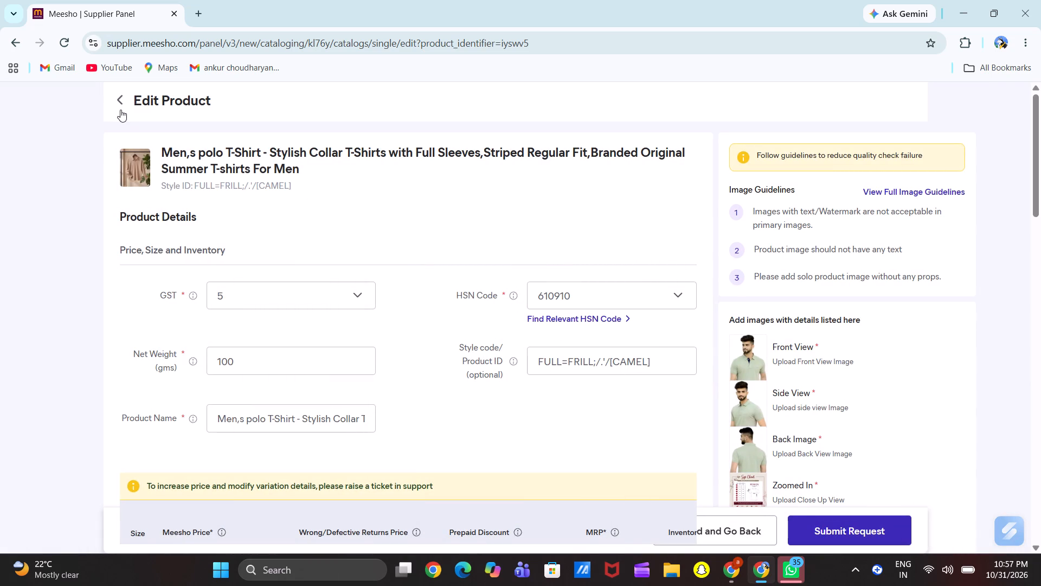
pyautogui.click(121, 102)
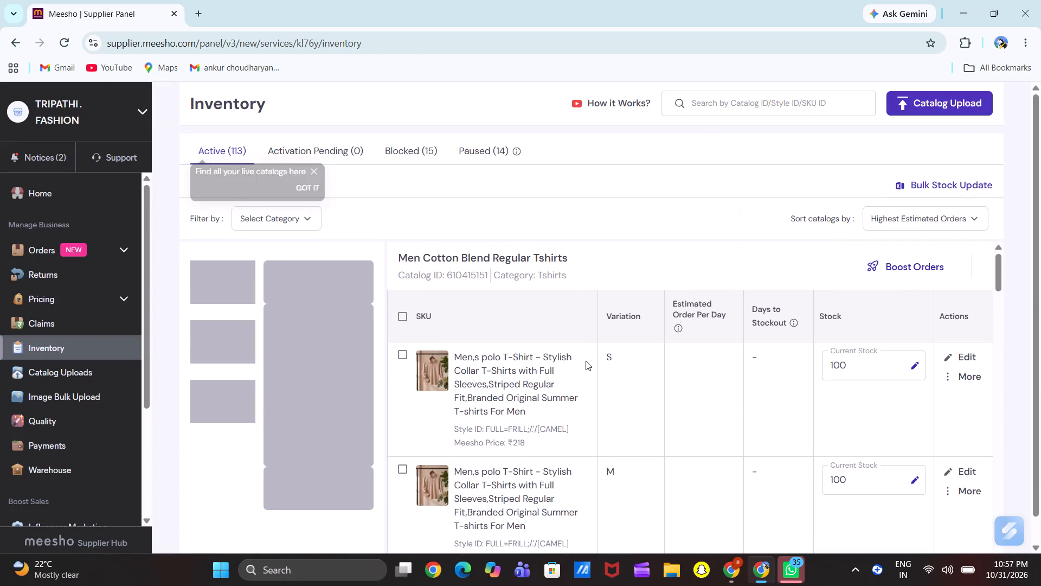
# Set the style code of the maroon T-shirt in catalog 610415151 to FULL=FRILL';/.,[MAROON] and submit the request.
pyautogui.click(277, 359)
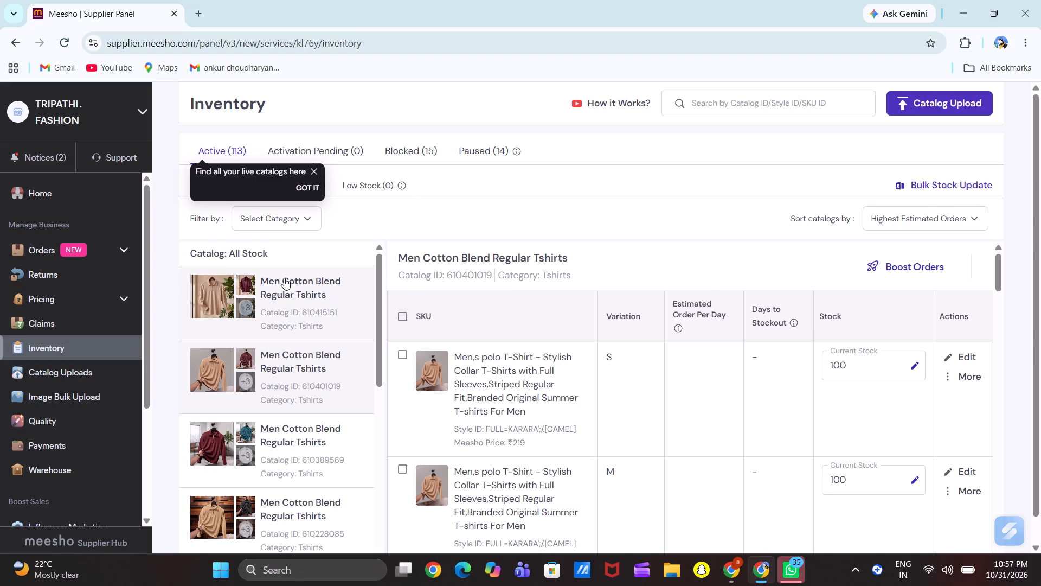
pyautogui.click(254, 306)
pyautogui.scroll(-6, 647, 381)
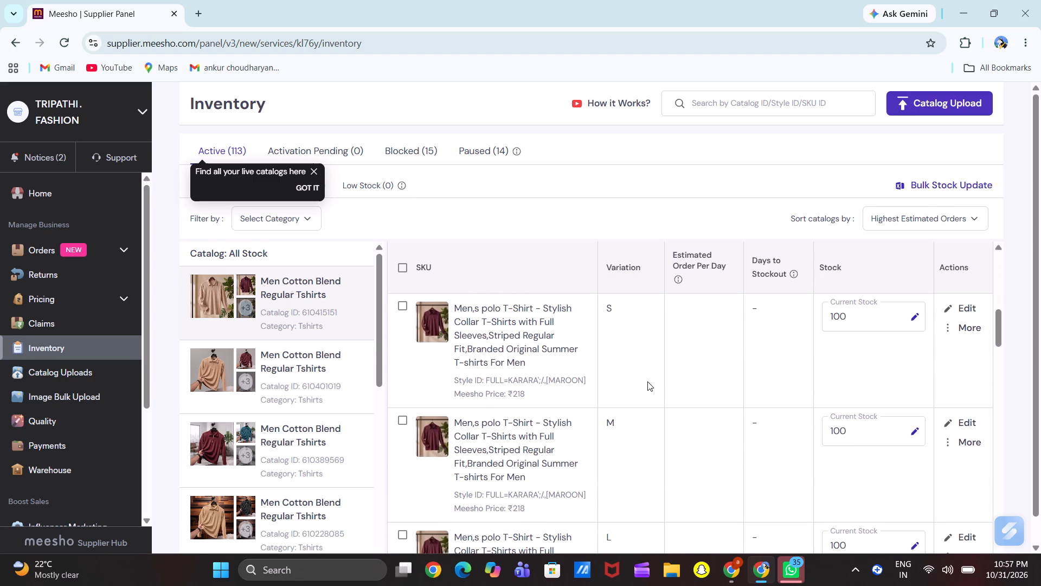
pyautogui.click(954, 310)
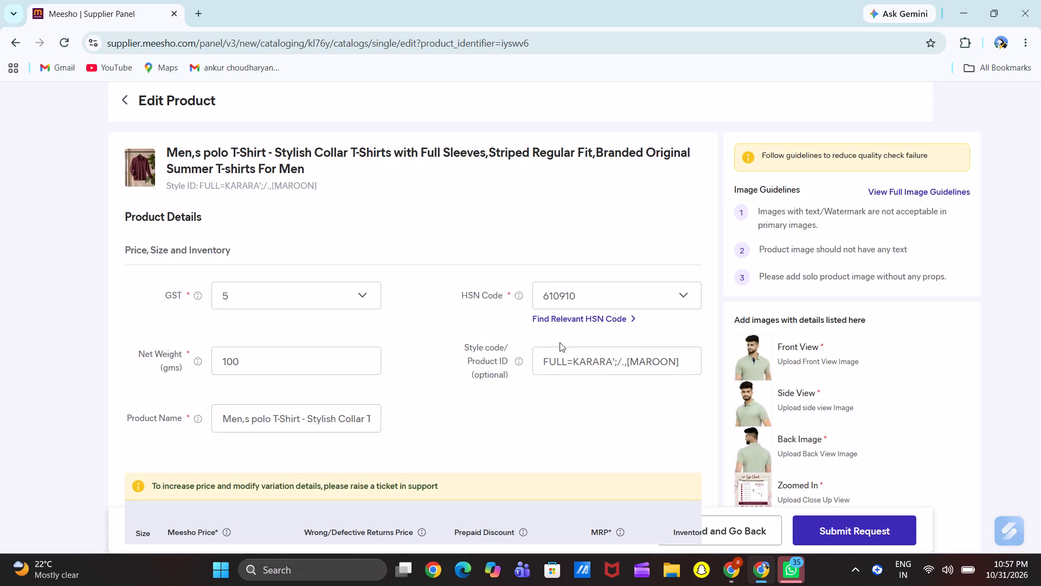
pyautogui.click(605, 361)
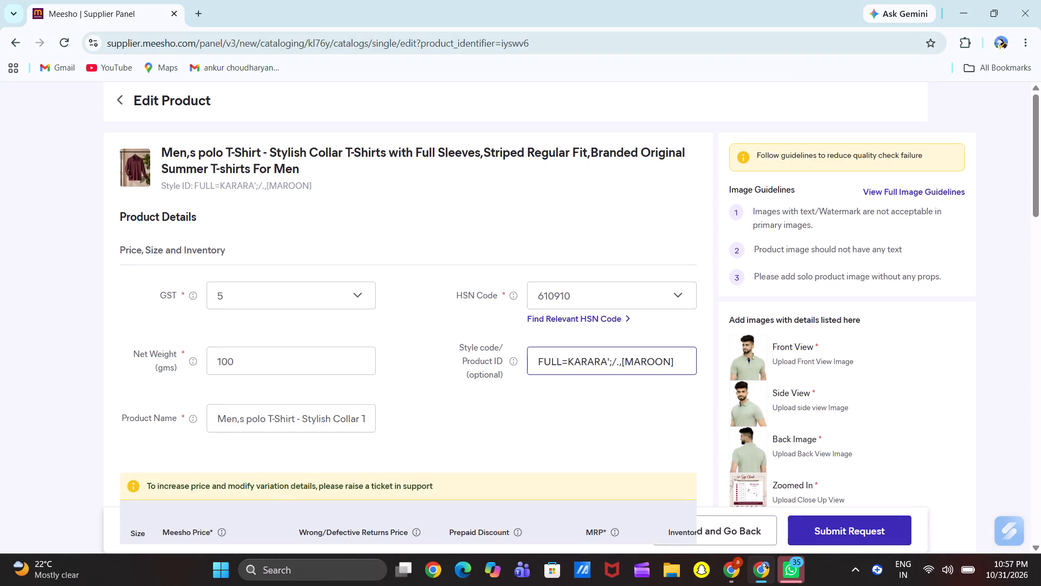
pyautogui.press('BackSpace')
pyautogui.press('BackSpace')
pyautogui.press('BackSpace')
pyautogui.press('BackSpace')
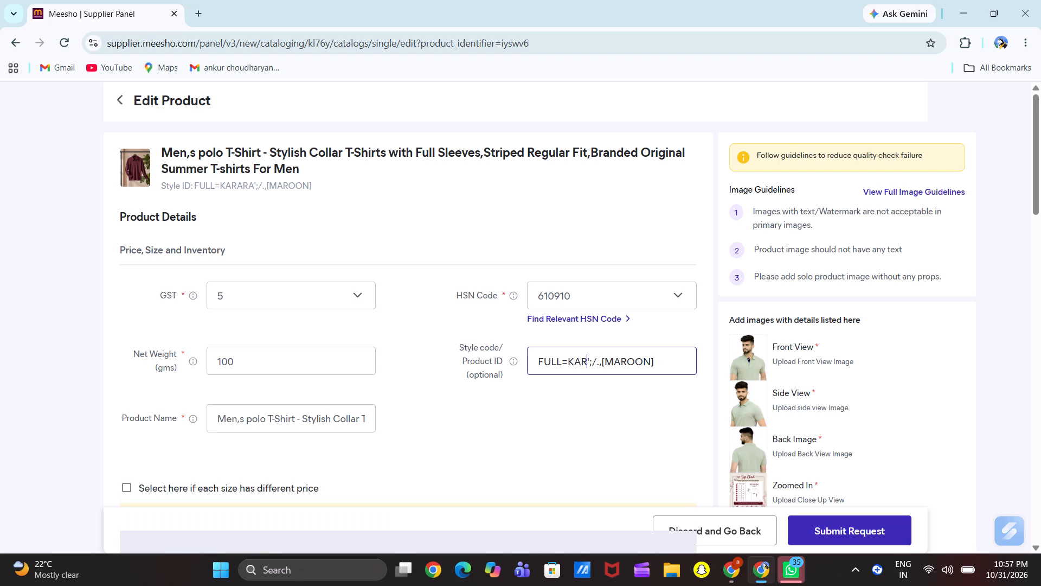
pyautogui.press('BackSpace')
pyautogui.press('BackSpace')
pyautogui.write('FRI')
pyautogui.write('LL')
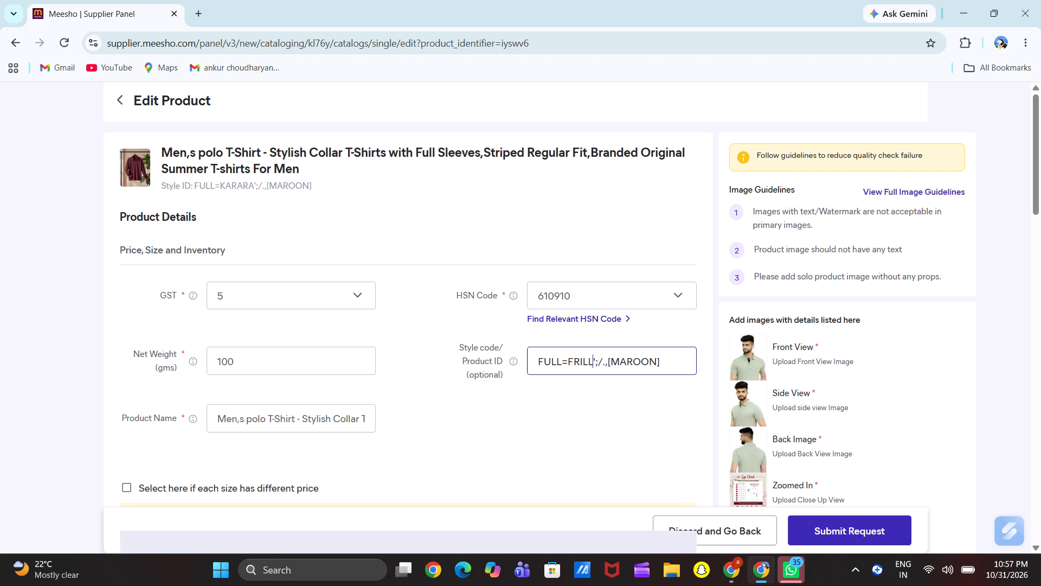
pyautogui.click(850, 523)
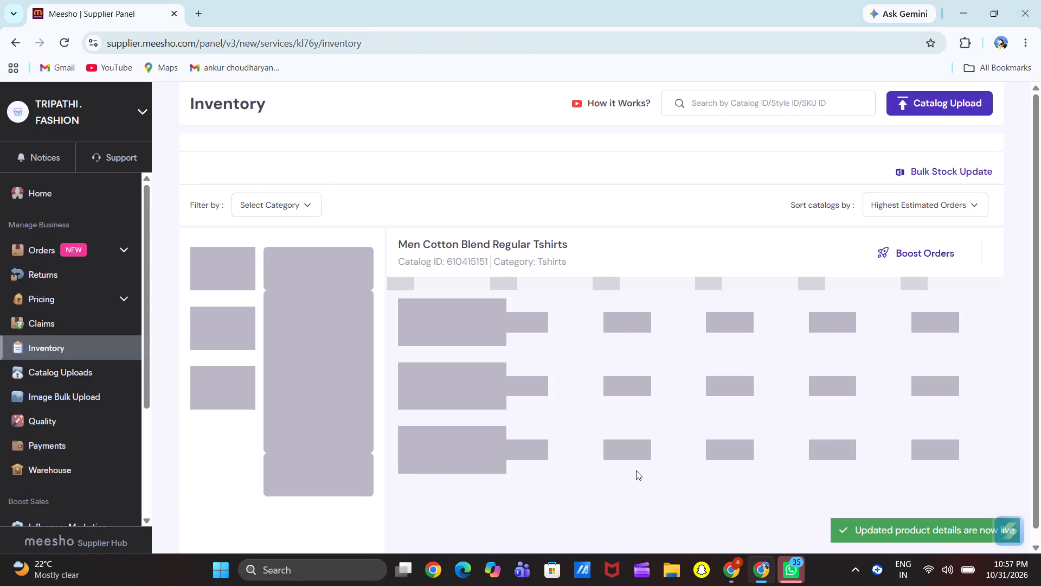
# Check the style code in the teal size S T-shirt's product details and return to the inventory.
pyautogui.scroll(-2, 590, 449)
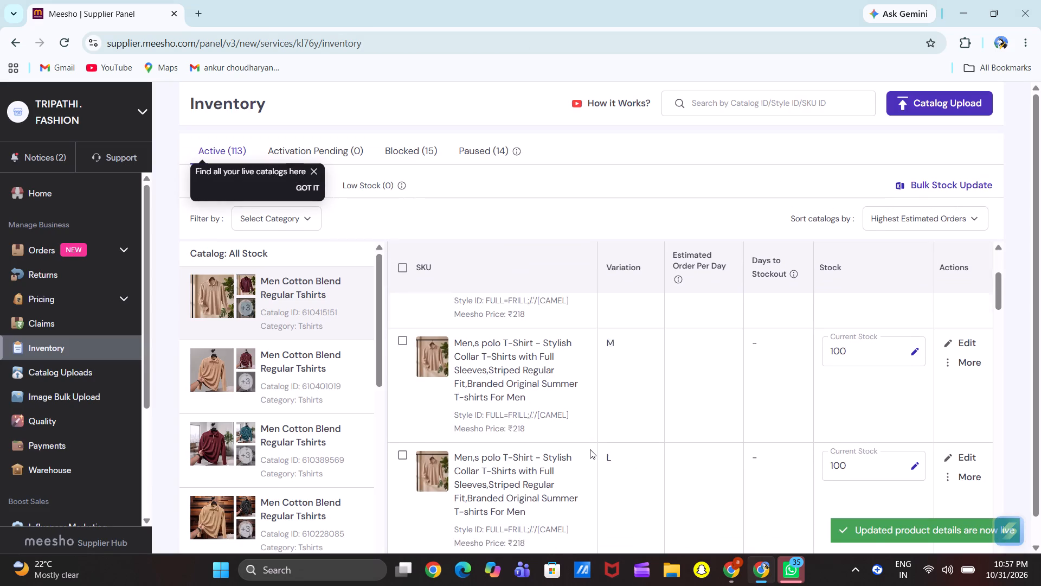
pyautogui.scroll(-6, 590, 449)
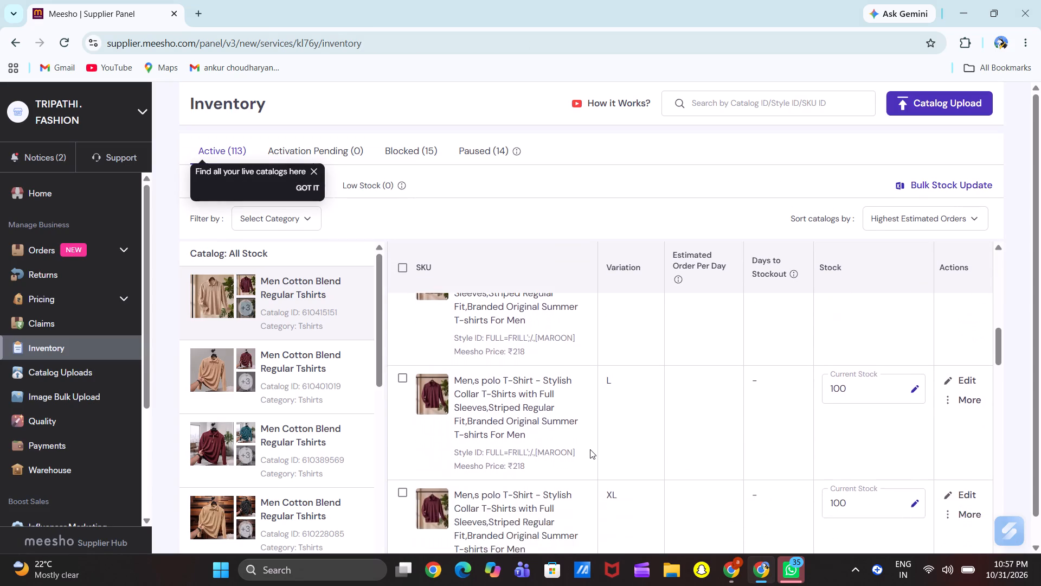
pyautogui.scroll(-5, 590, 449)
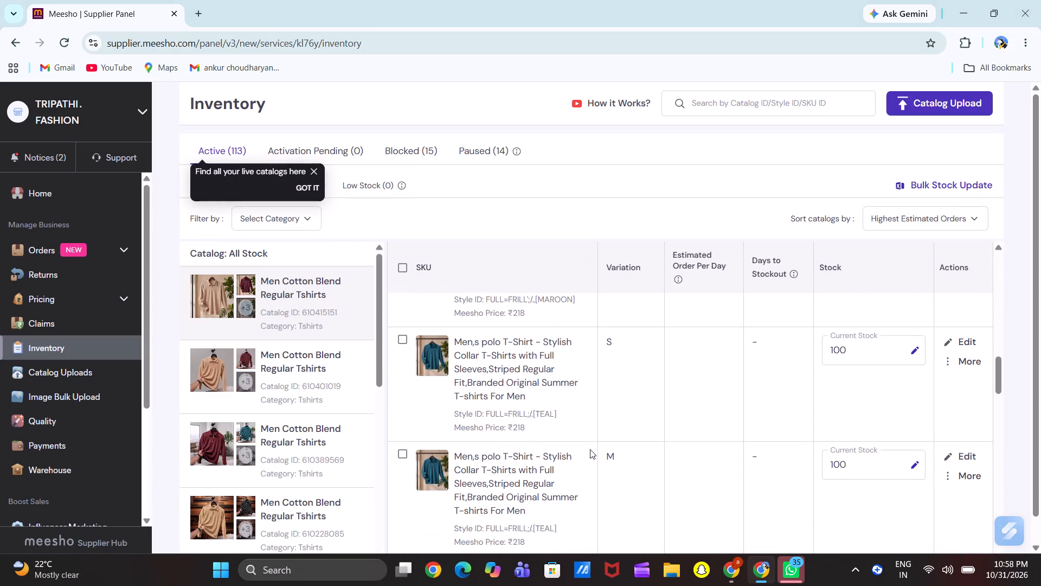
pyautogui.click(959, 343)
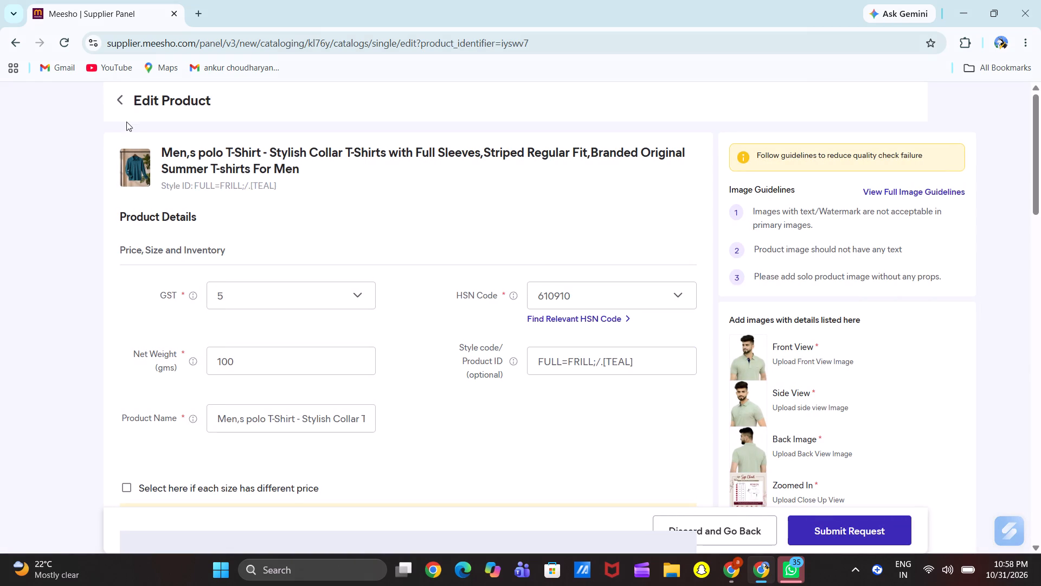
pyautogui.click(123, 105)
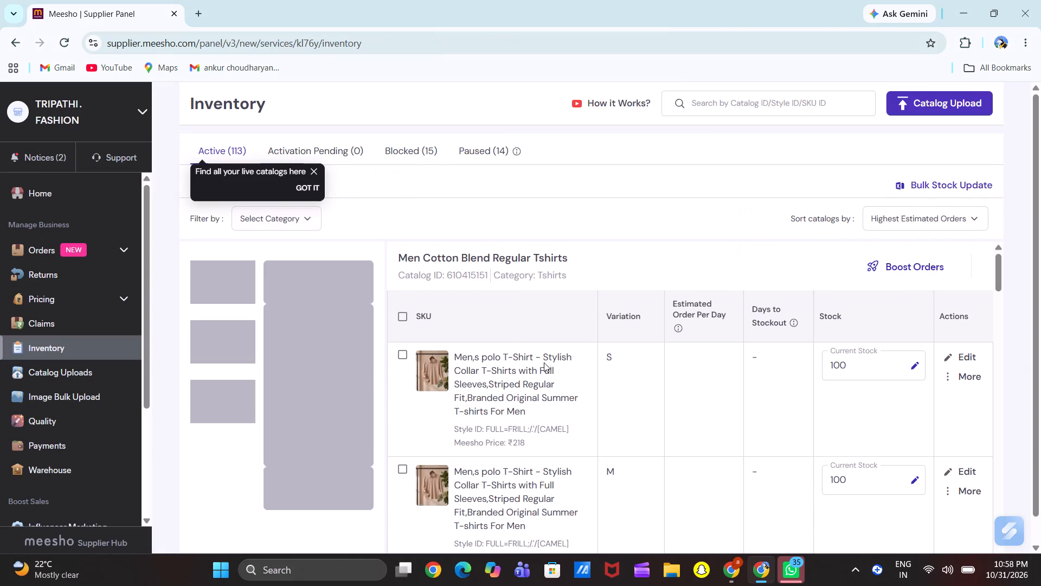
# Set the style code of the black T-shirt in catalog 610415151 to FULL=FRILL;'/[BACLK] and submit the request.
pyautogui.scroll(-6, 590, 412)
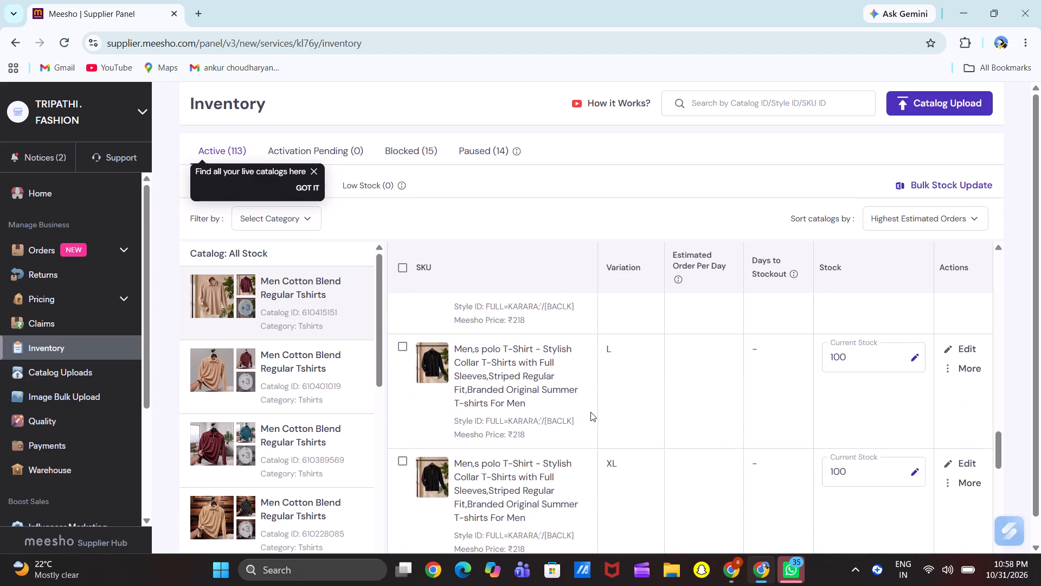
pyautogui.scroll(-4, 590, 412)
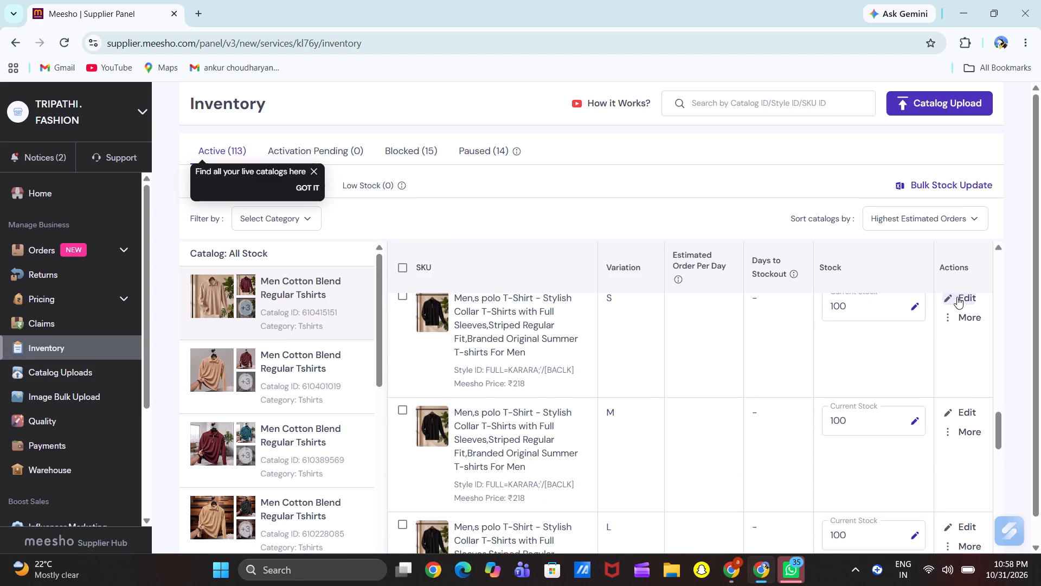
pyautogui.click(957, 297)
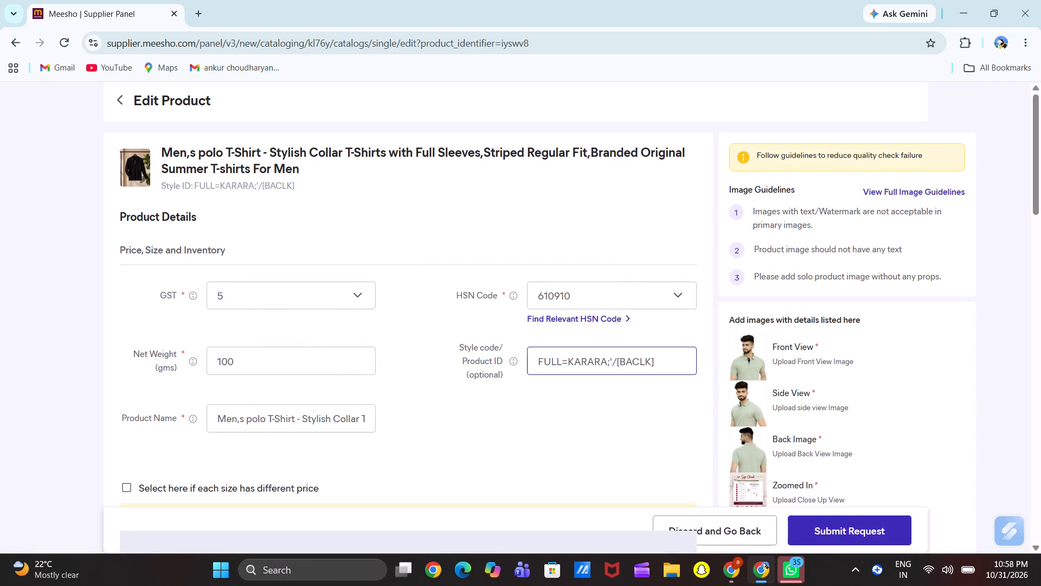
pyautogui.click(608, 359)
pyautogui.press('BackSpace')
pyautogui.press('BackSpace')
pyautogui.press('BackSpace')
pyautogui.press('BackSpace')
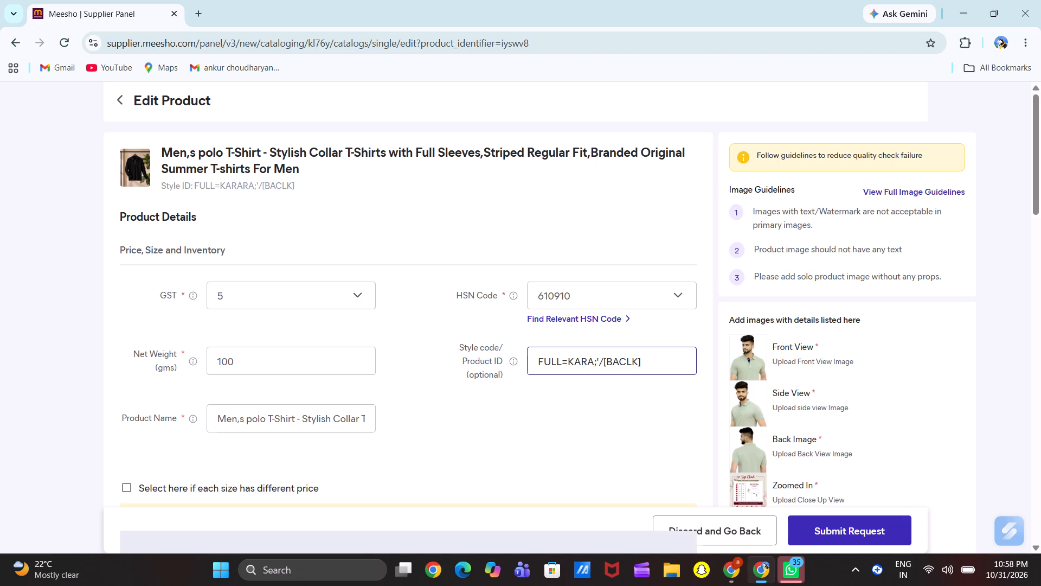
pyautogui.press('BackSpace')
pyautogui.press('BackSpace')
pyautogui.write('FE')
pyautogui.press('BackSpace')
pyautogui.write('RILL')
pyautogui.click(856, 530)
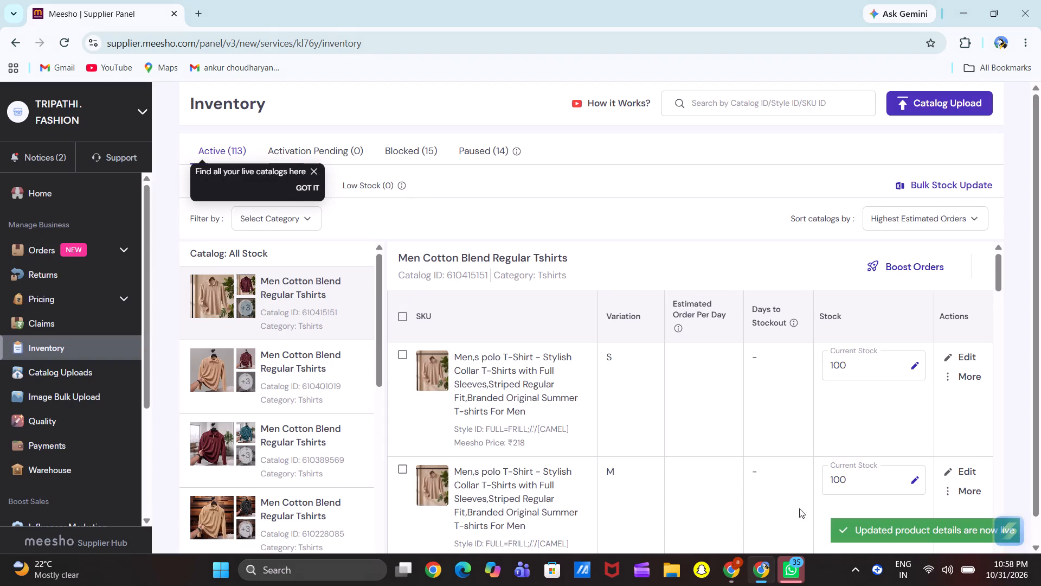
# Review the blocked and paused catalogs in the inventory, and return to the active ones.
pyautogui.click(409, 150)
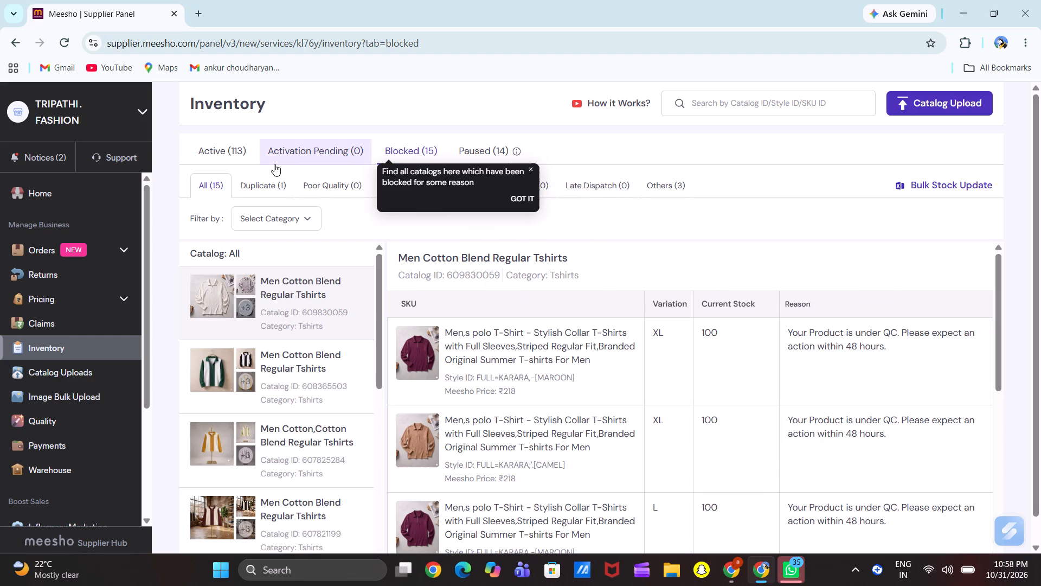
pyautogui.click(622, 147)
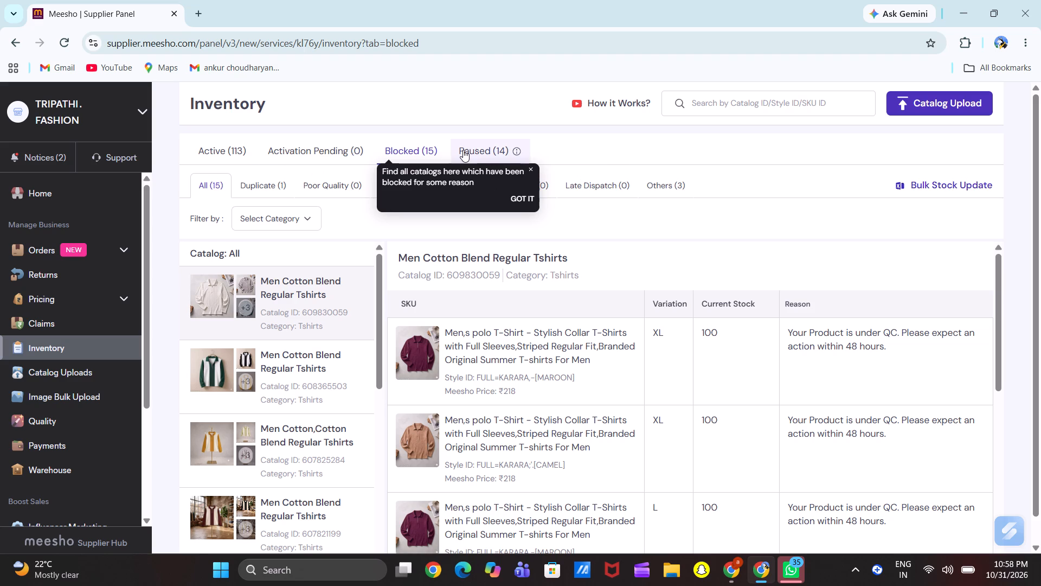
pyautogui.click(462, 149)
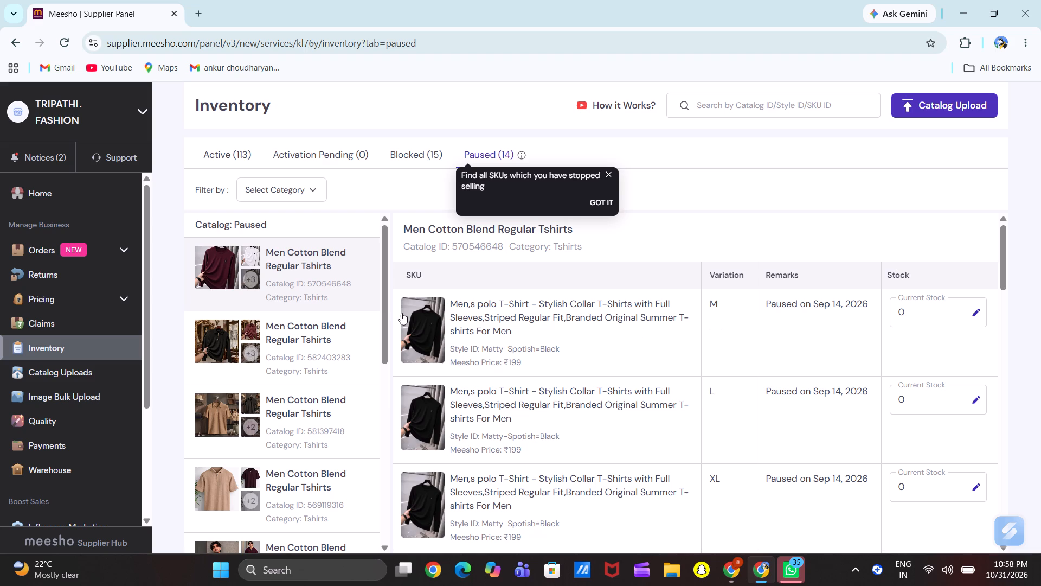
pyautogui.click(601, 199)
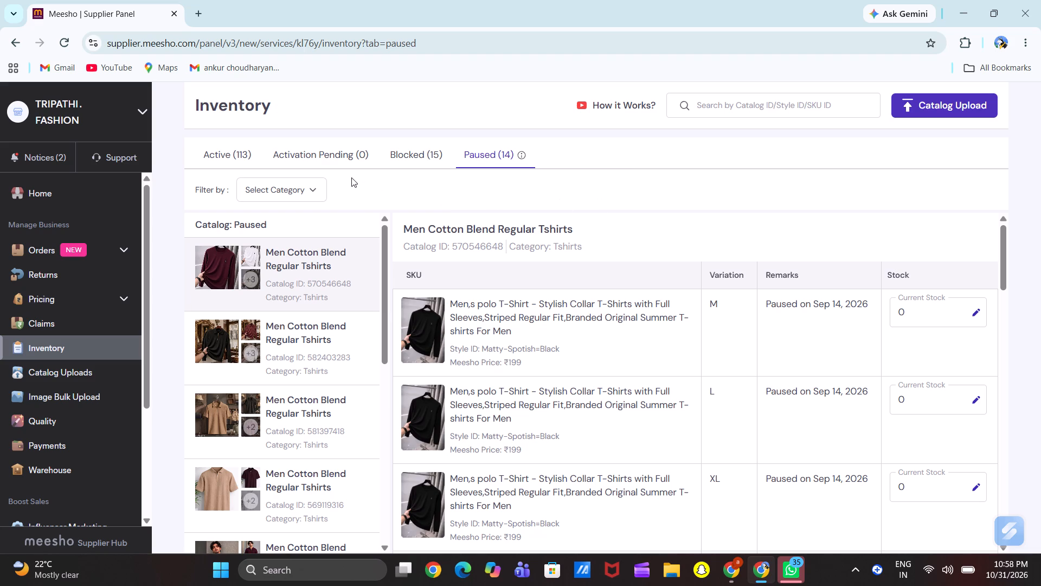
pyautogui.click(428, 162)
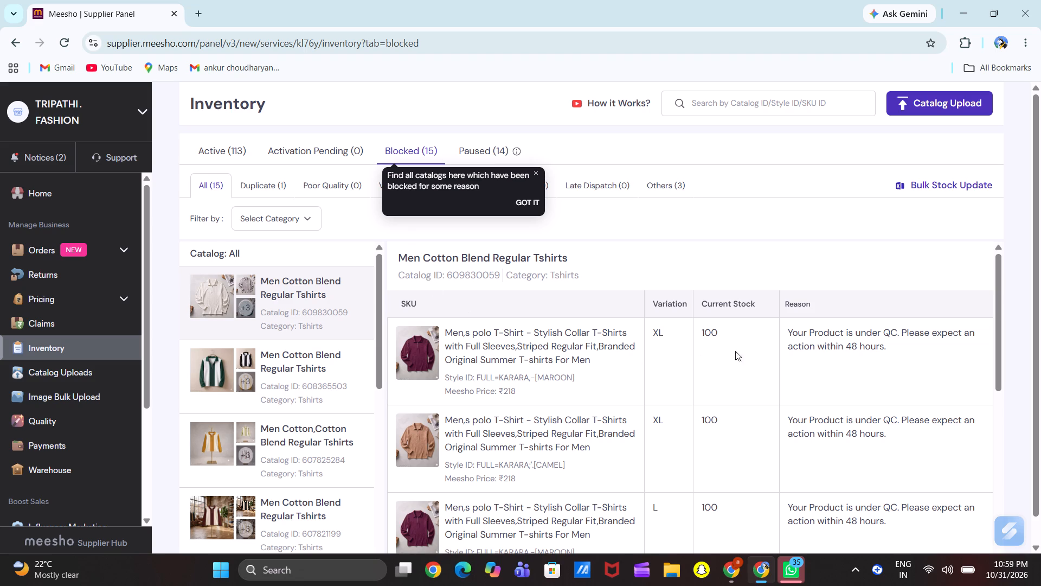
pyautogui.scroll(1, 801, 346)
pyautogui.click(467, 145)
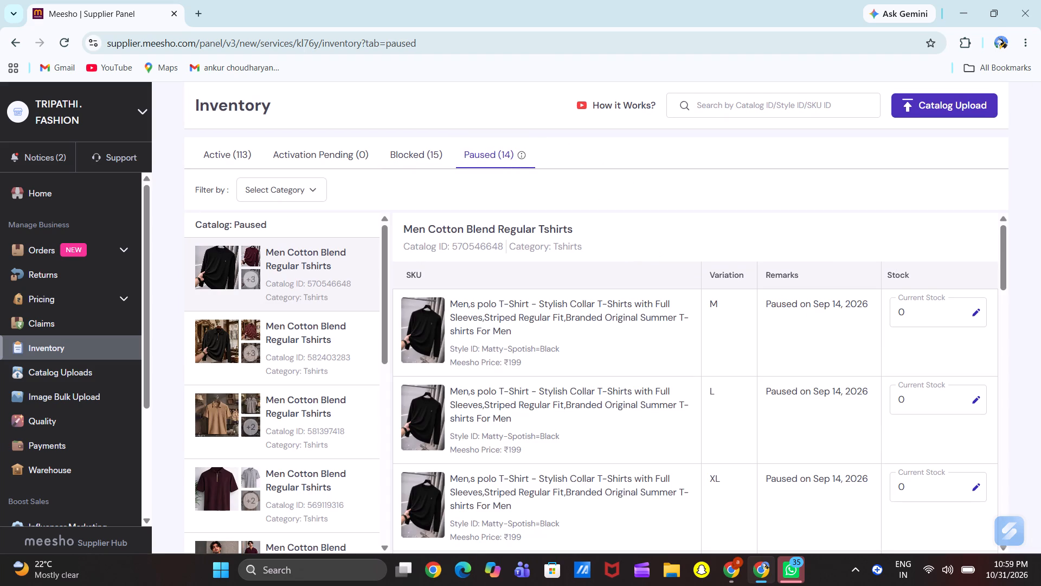
pyautogui.click(237, 158)
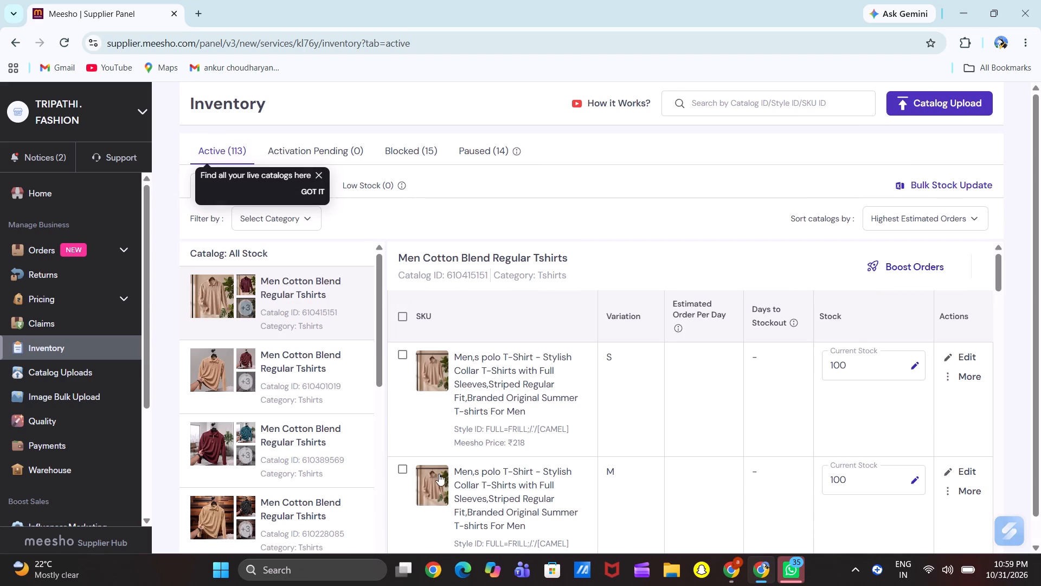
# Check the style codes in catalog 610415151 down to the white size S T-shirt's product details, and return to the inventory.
pyautogui.scroll(-9, 473, 484)
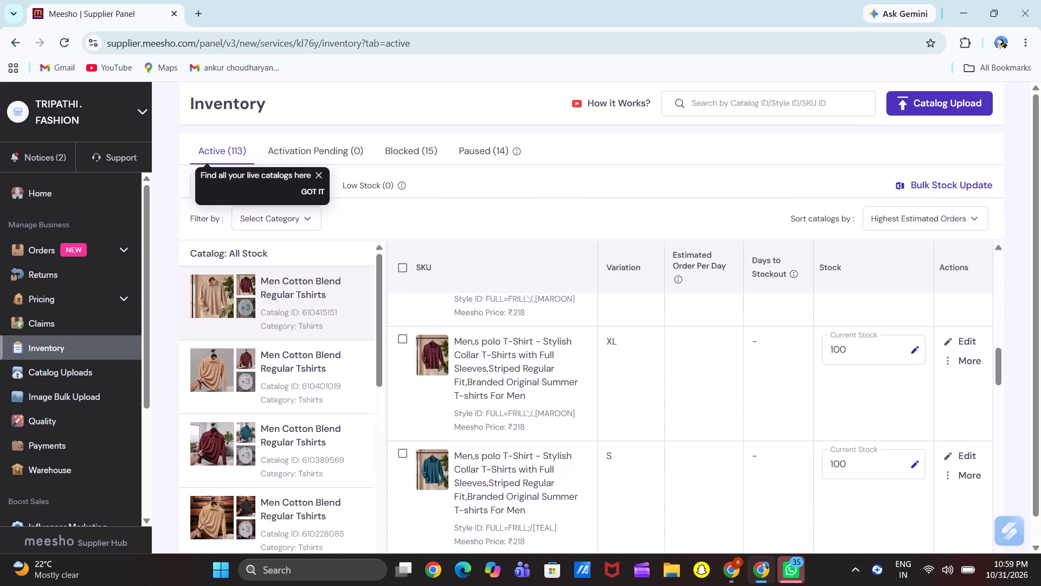
pyautogui.scroll(-5, 473, 484)
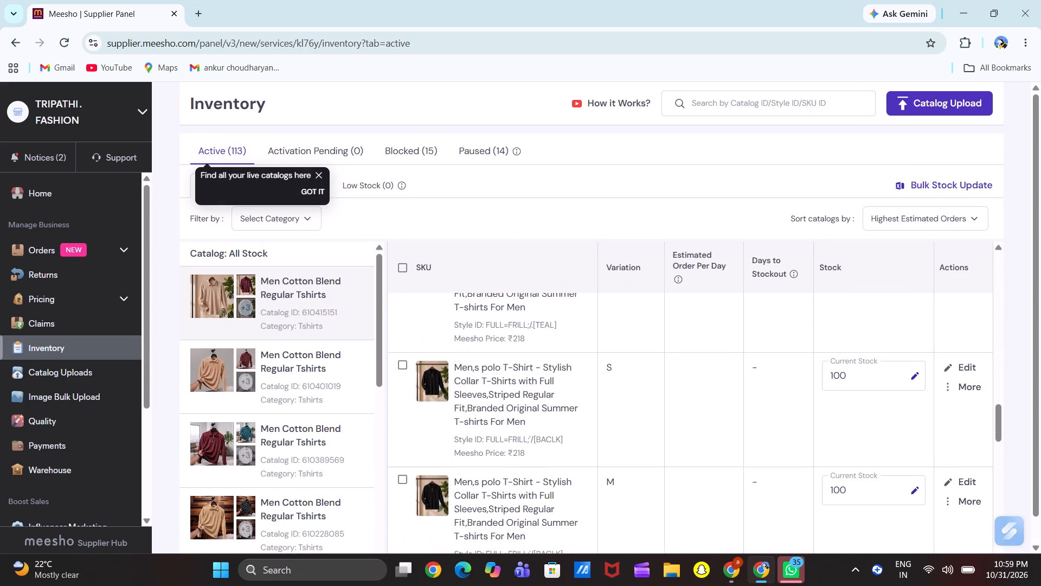
pyautogui.scroll(-2, 659, 479)
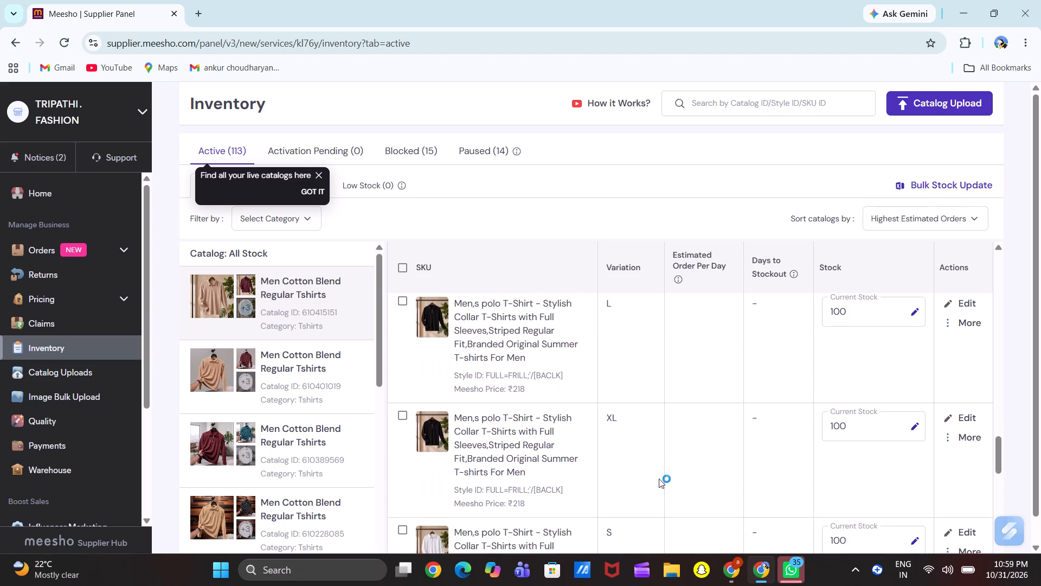
pyautogui.scroll(-4, 659, 479)
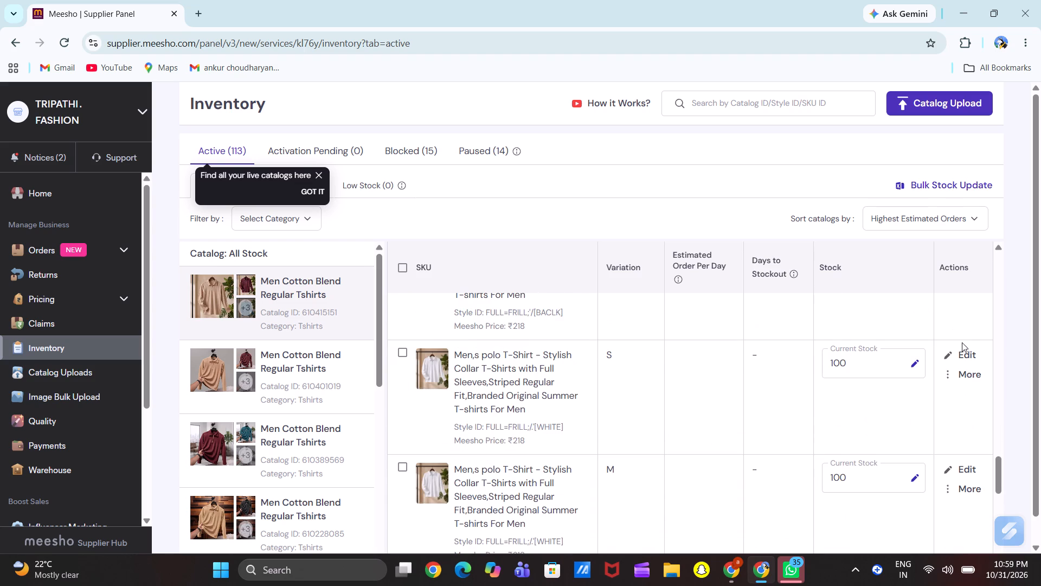
pyautogui.click(966, 352)
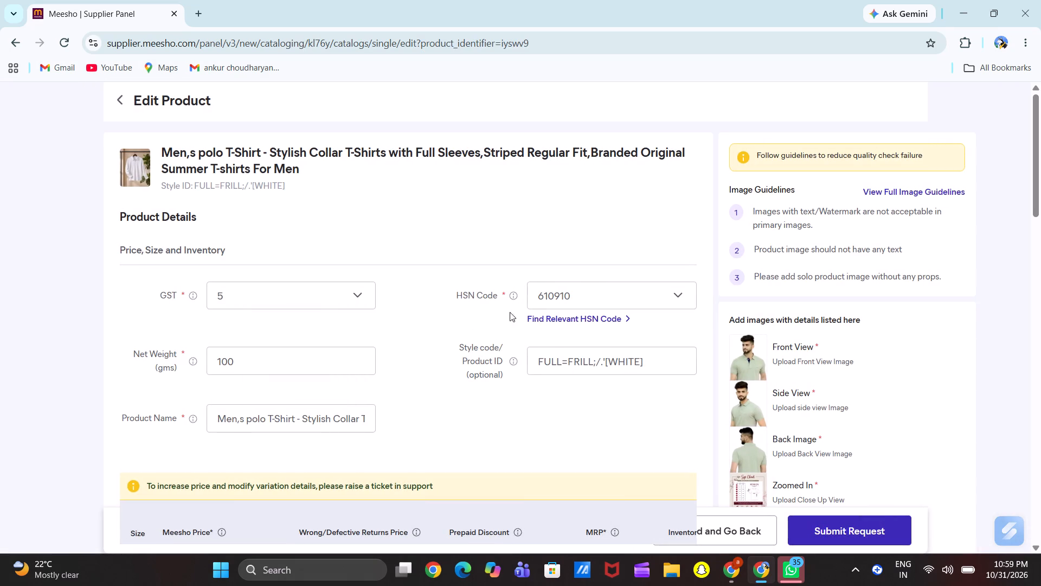
pyautogui.click(116, 106)
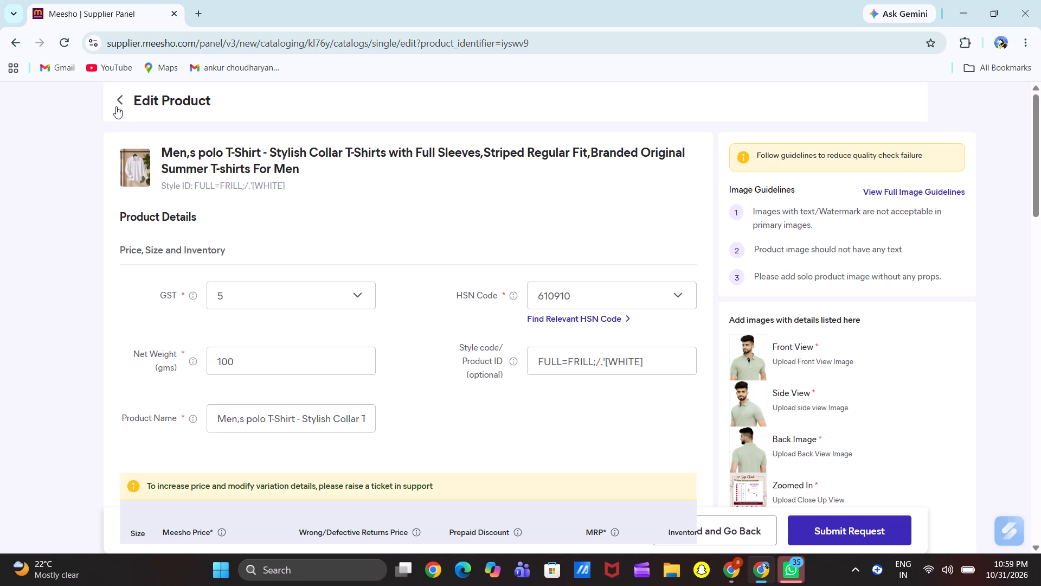
# Check the style code in the grey size S T-shirt's product details and return to the inventory.
pyautogui.scroll(-2, 598, 444)
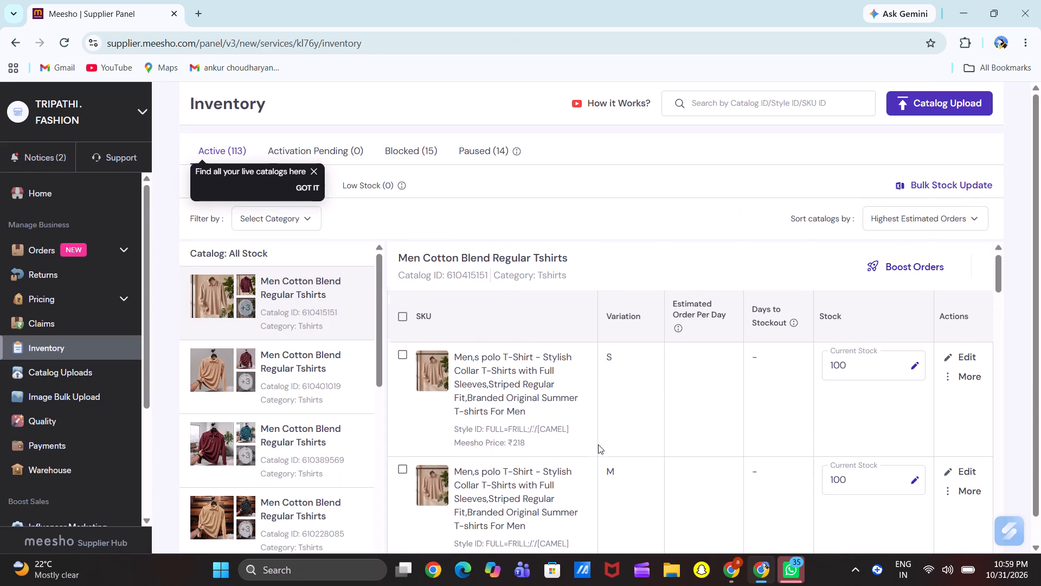
pyautogui.scroll(-11, 598, 444)
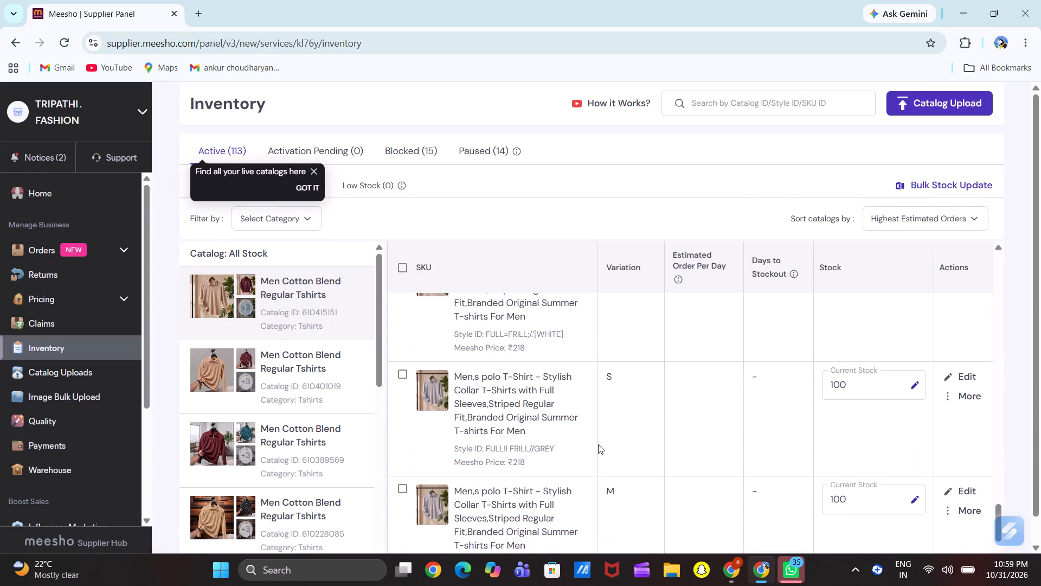
pyautogui.scroll(-2, 598, 444)
pyautogui.scroll(1, 828, 368)
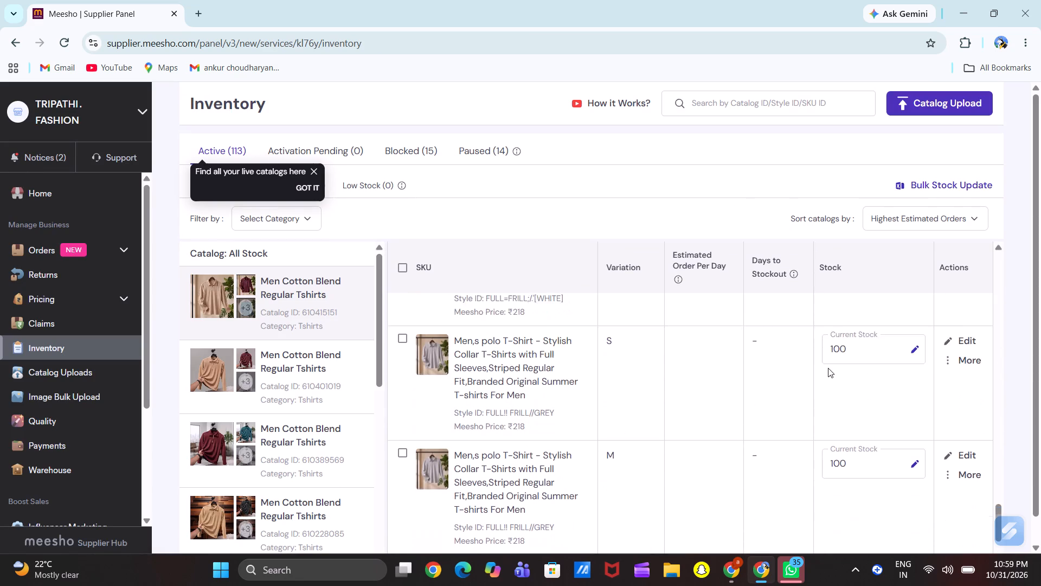
pyautogui.scroll(1, 828, 368)
pyautogui.click(954, 421)
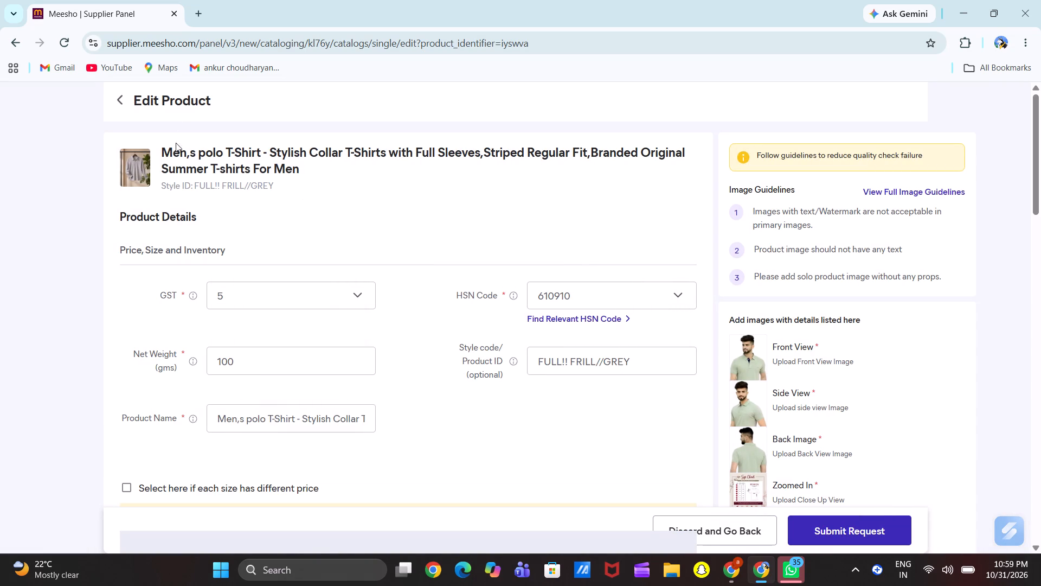
pyautogui.click(121, 99)
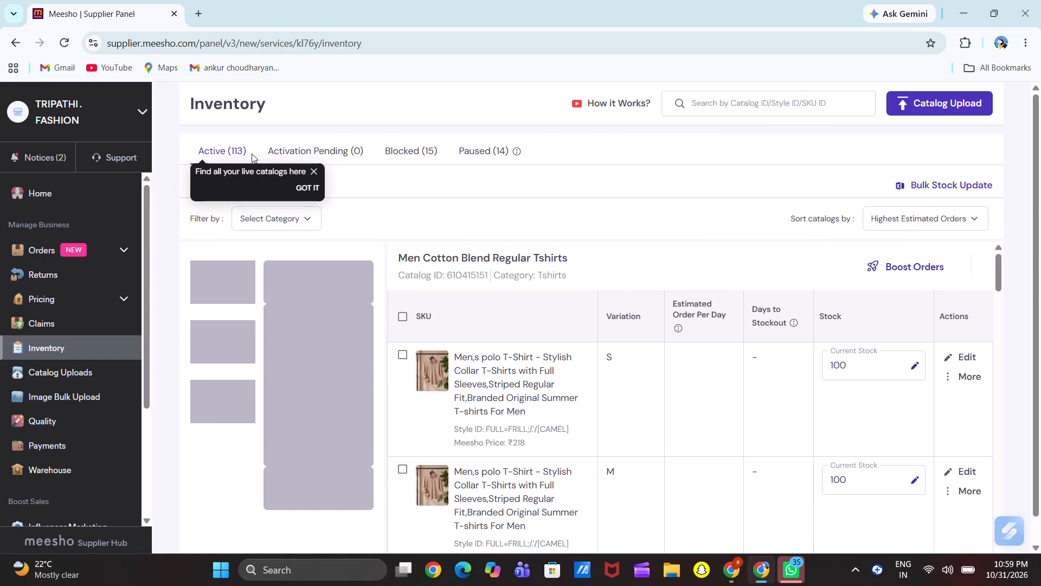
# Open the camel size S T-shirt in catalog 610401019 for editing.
pyautogui.scroll(-18, 635, 424)
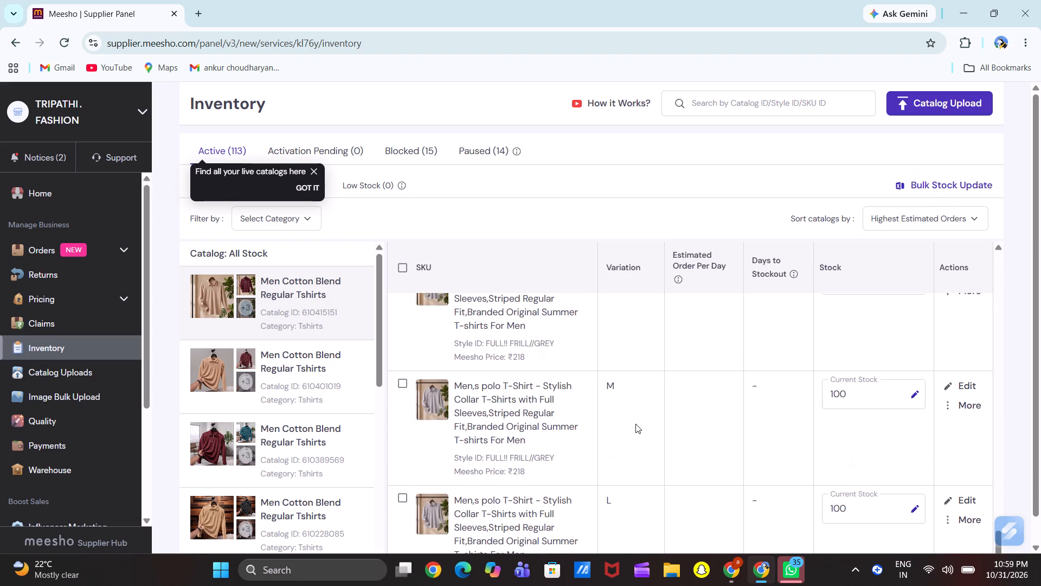
pyautogui.scroll(-3, 635, 424)
pyautogui.click(299, 337)
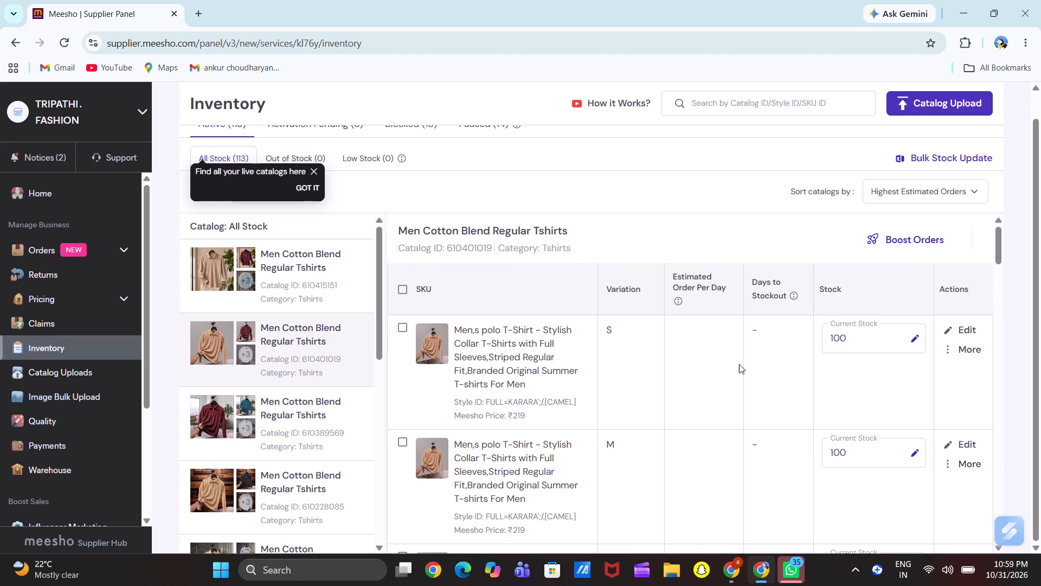
pyautogui.click(963, 326)
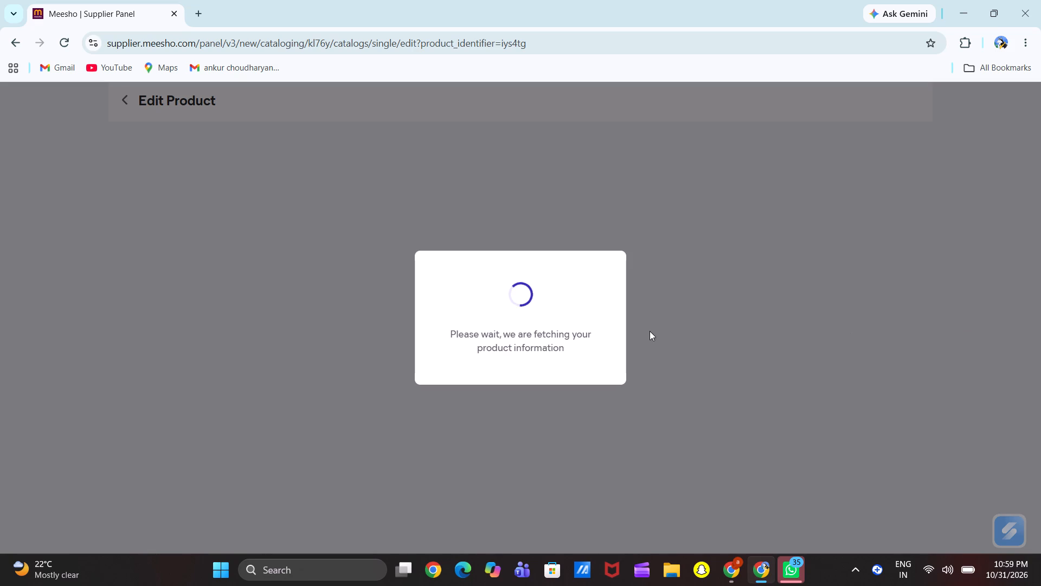
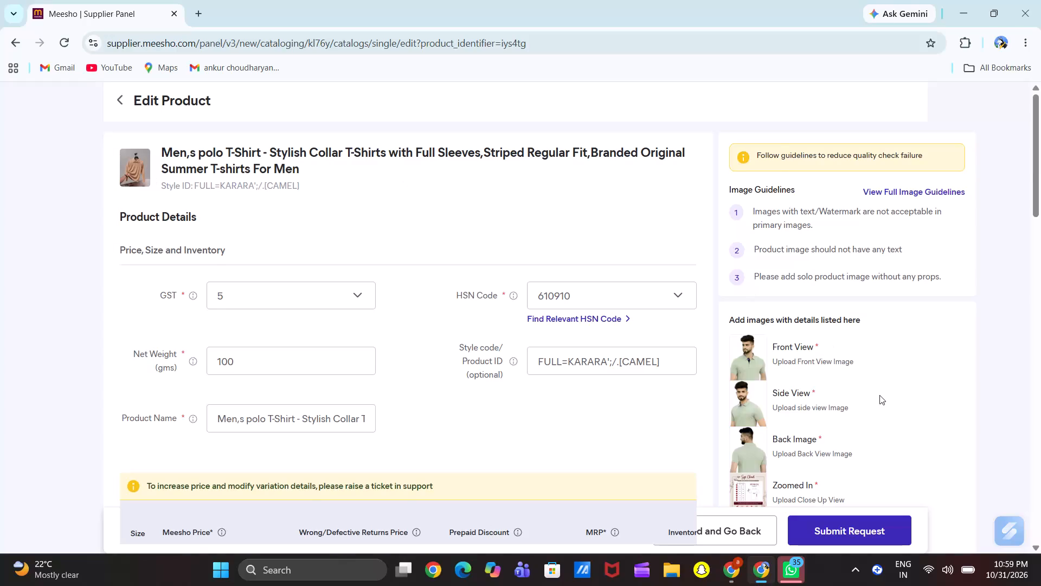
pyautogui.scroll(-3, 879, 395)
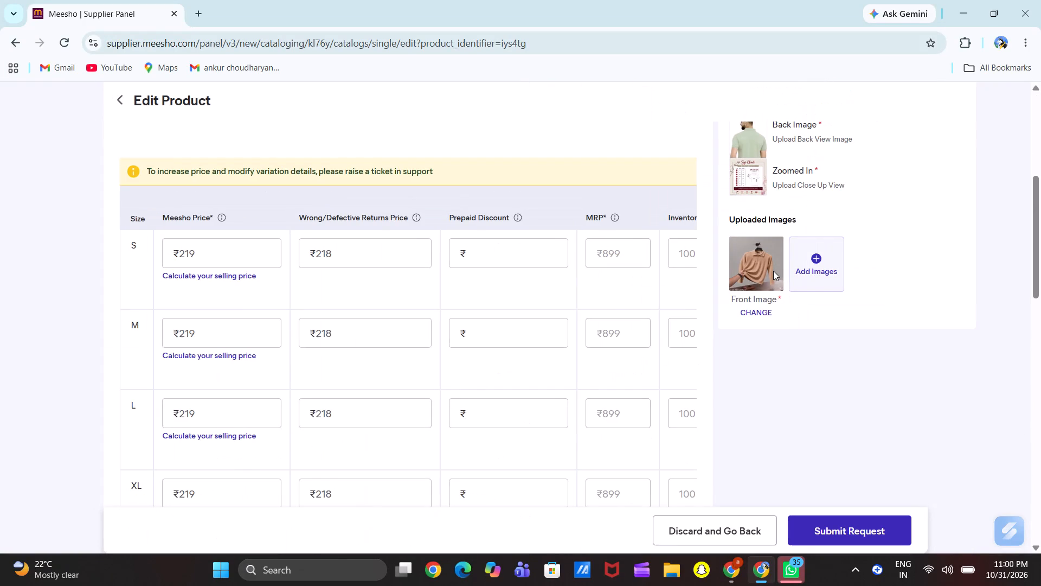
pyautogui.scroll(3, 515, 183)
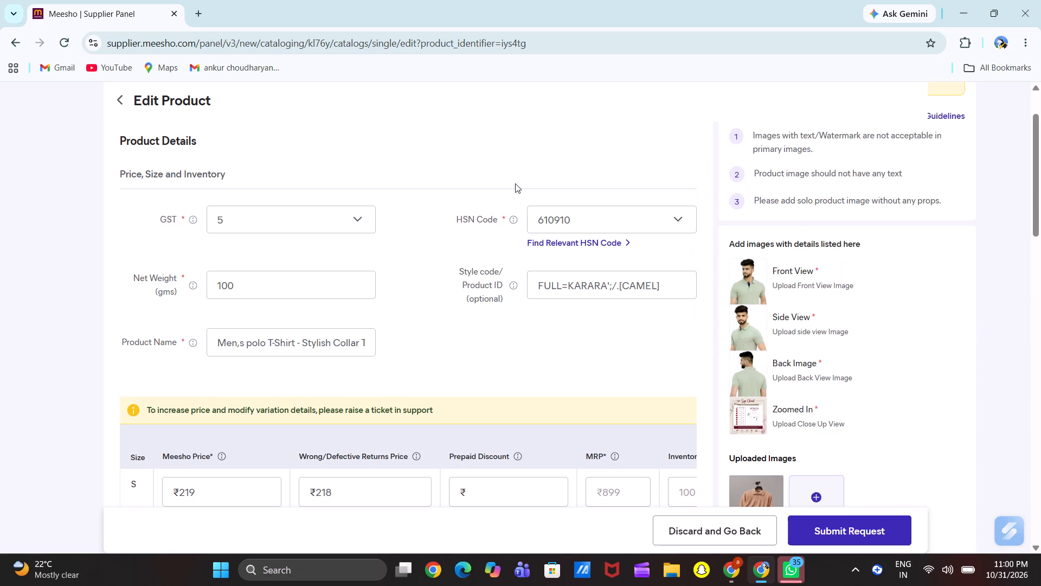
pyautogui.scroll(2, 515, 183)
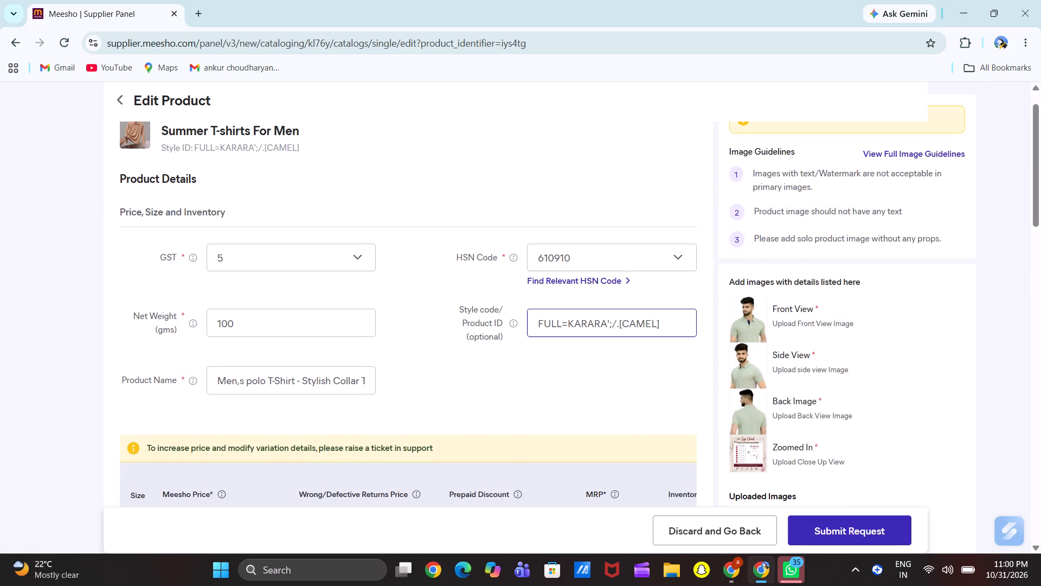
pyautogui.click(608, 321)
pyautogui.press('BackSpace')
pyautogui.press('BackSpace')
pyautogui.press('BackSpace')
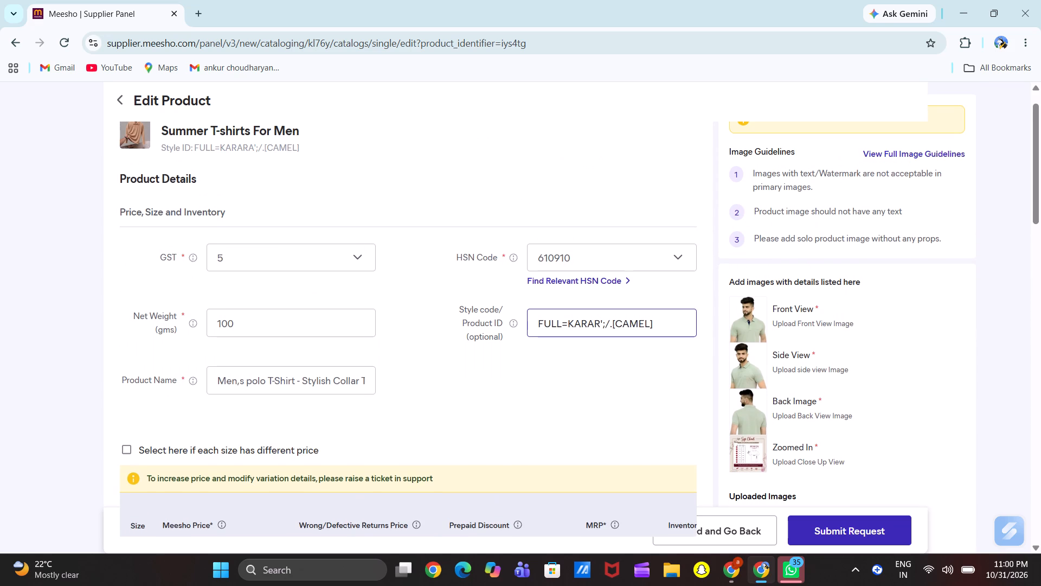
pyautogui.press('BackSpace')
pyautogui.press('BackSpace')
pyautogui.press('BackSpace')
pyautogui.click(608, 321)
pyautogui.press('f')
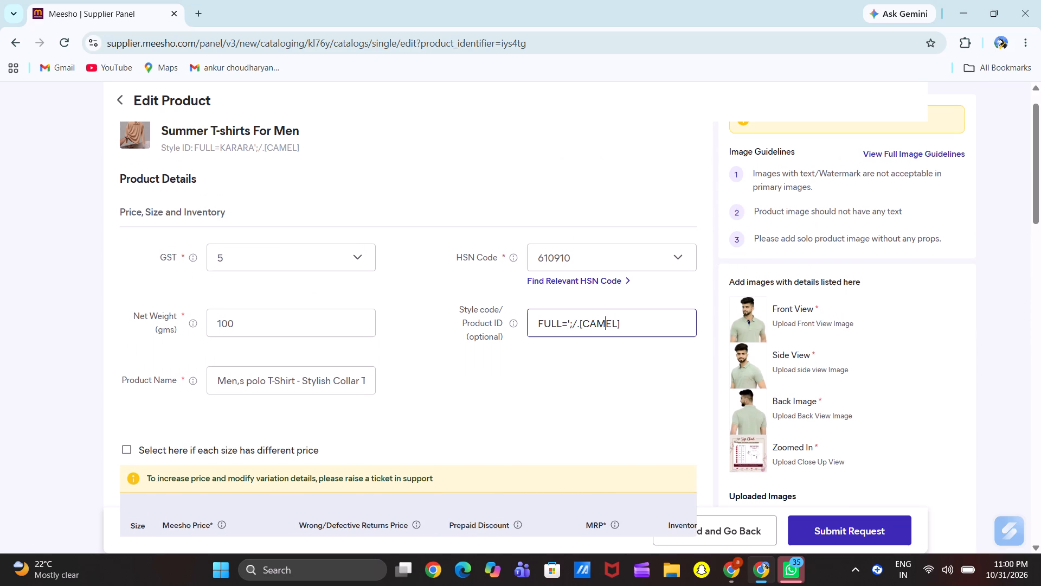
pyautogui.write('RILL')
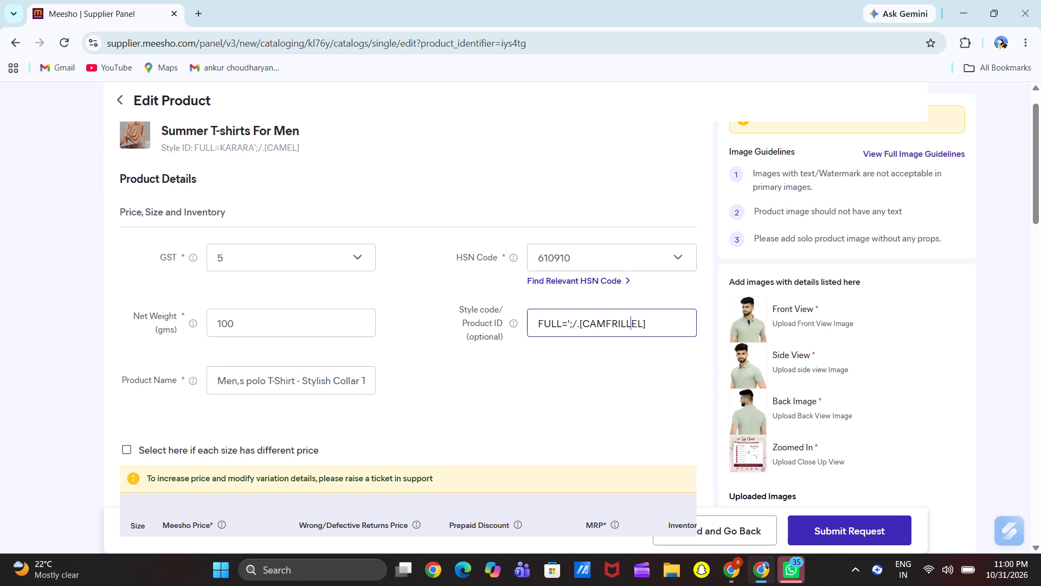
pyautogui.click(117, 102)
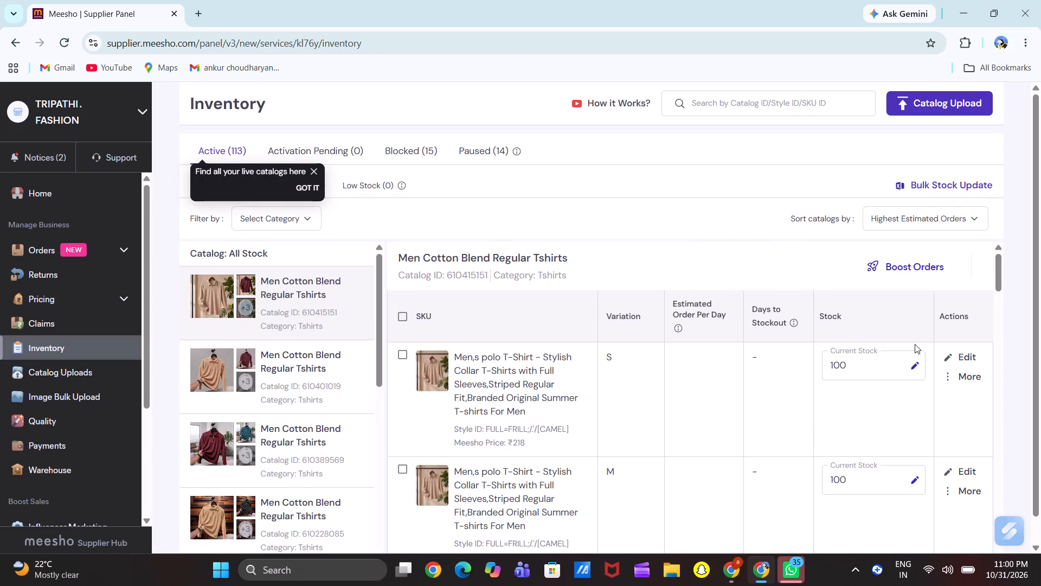
# Check the style code in the camel size S T-shirt's product details in catalog 610415151, and return to the inventory.
pyautogui.click(966, 355)
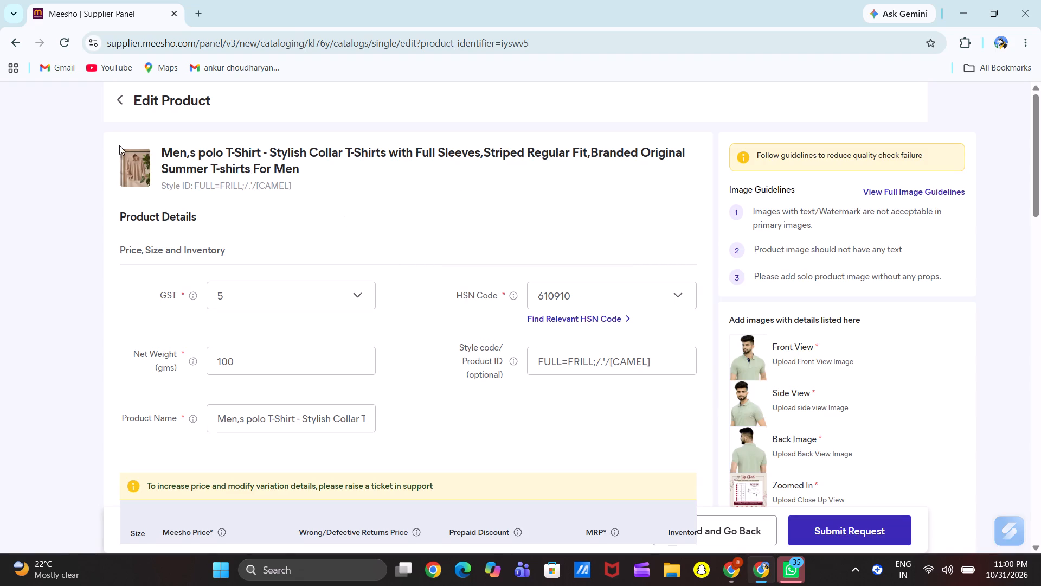
pyautogui.click(120, 100)
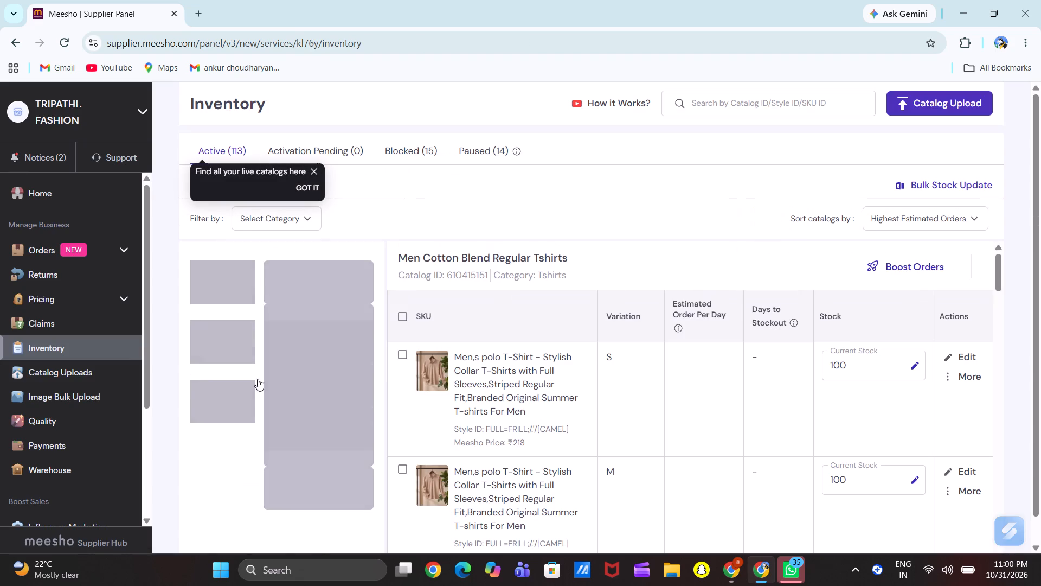
# Check the style code in the white size S T-shirt's product details in catalog 609830059, and return to the inventory.
pyautogui.scroll(-11, 301, 438)
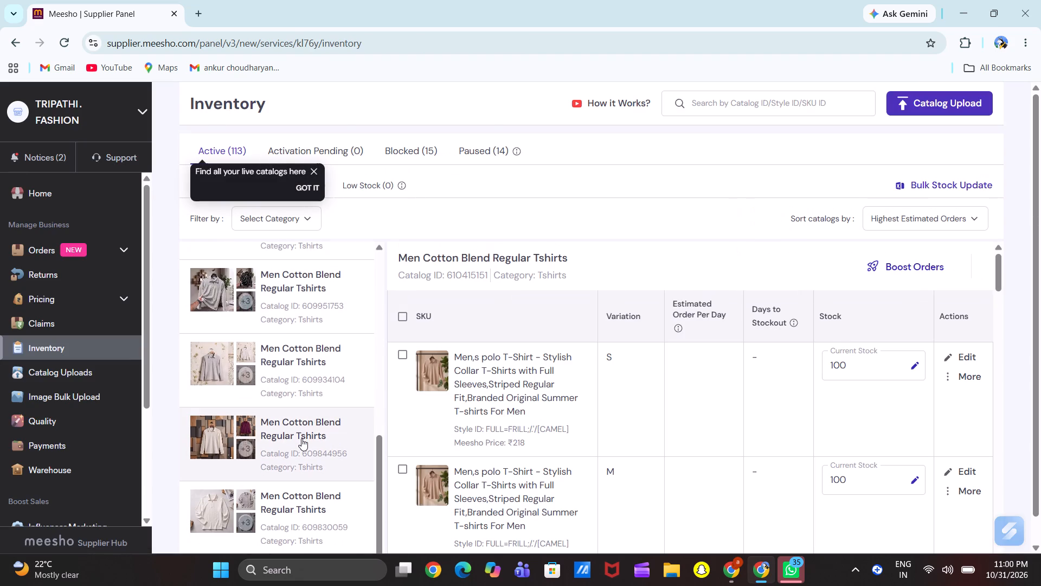
pyautogui.scroll(-1, 301, 438)
pyautogui.scroll(10, 301, 438)
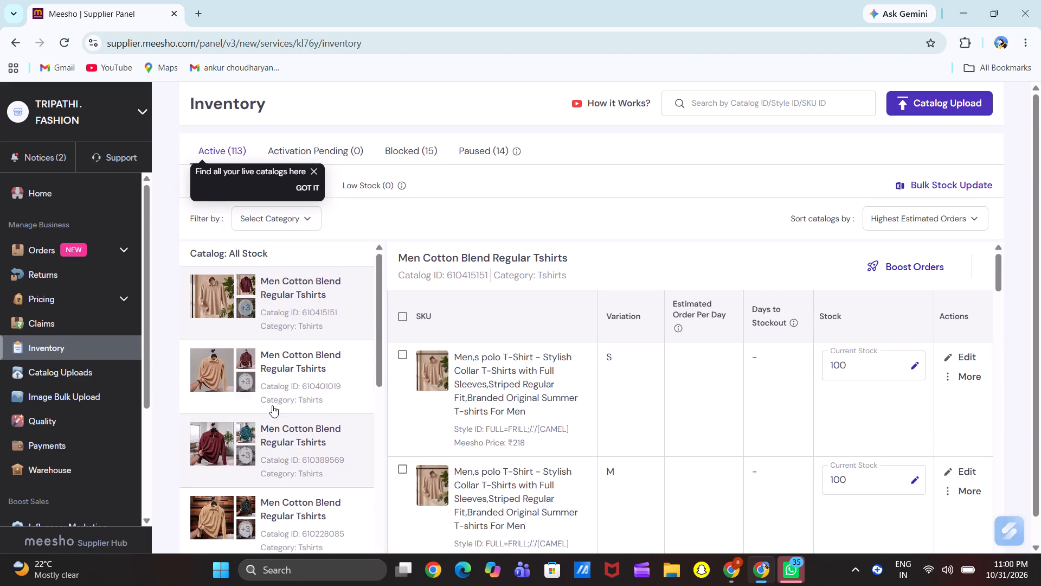
pyautogui.scroll(-5, 280, 432)
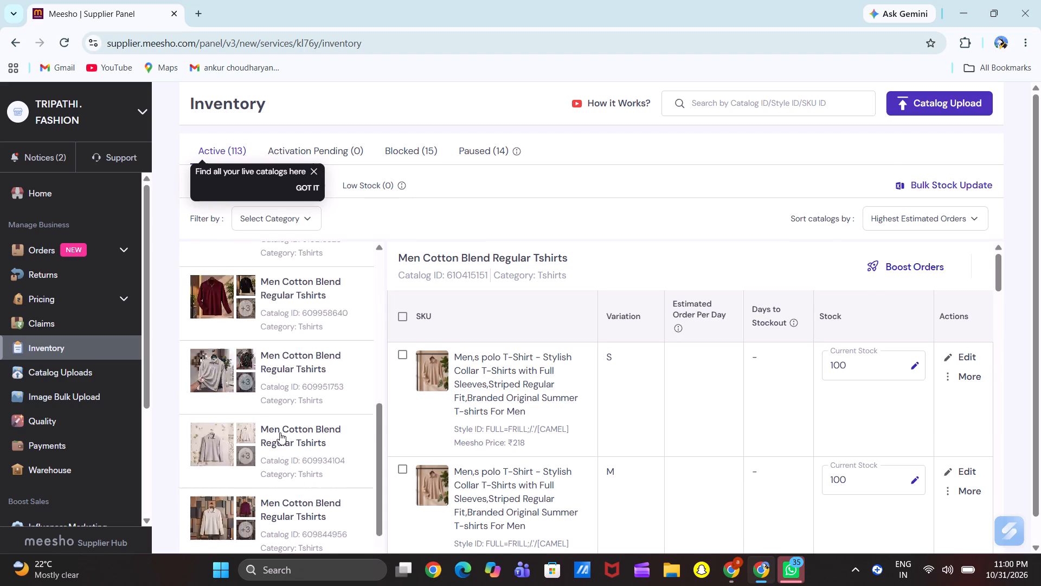
pyautogui.click(305, 518)
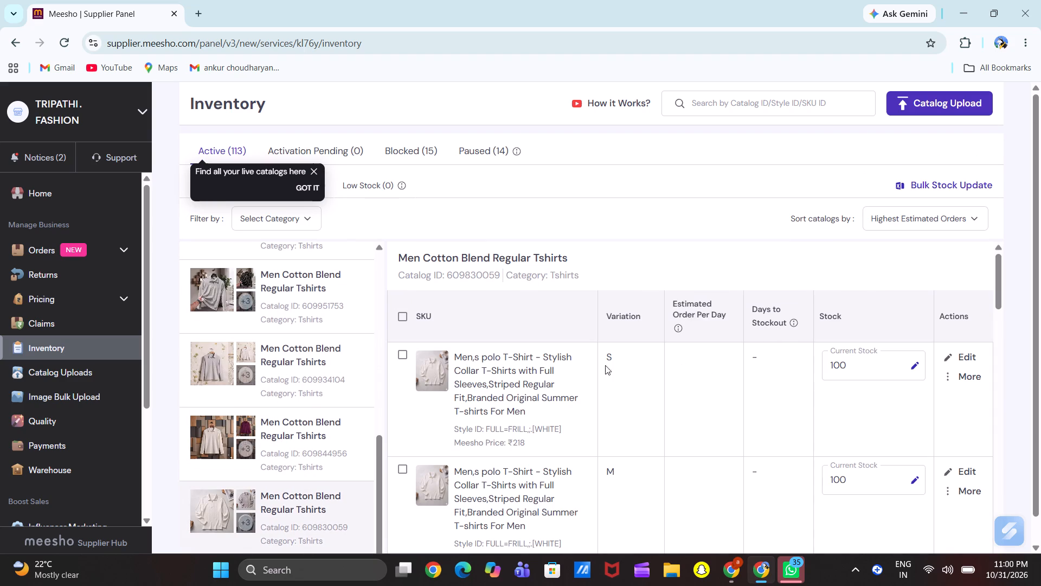
pyautogui.click(964, 358)
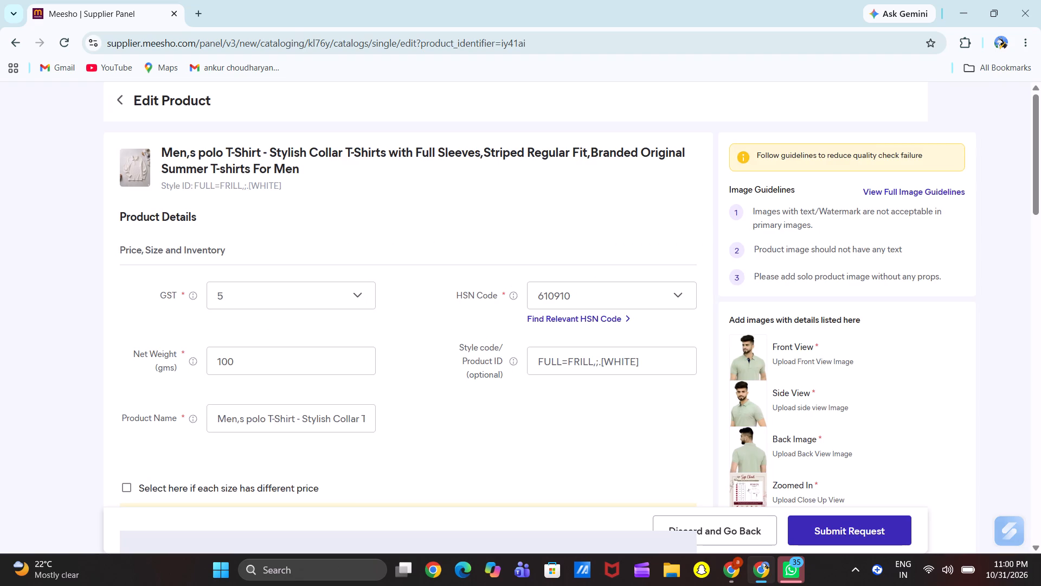
pyautogui.click(121, 99)
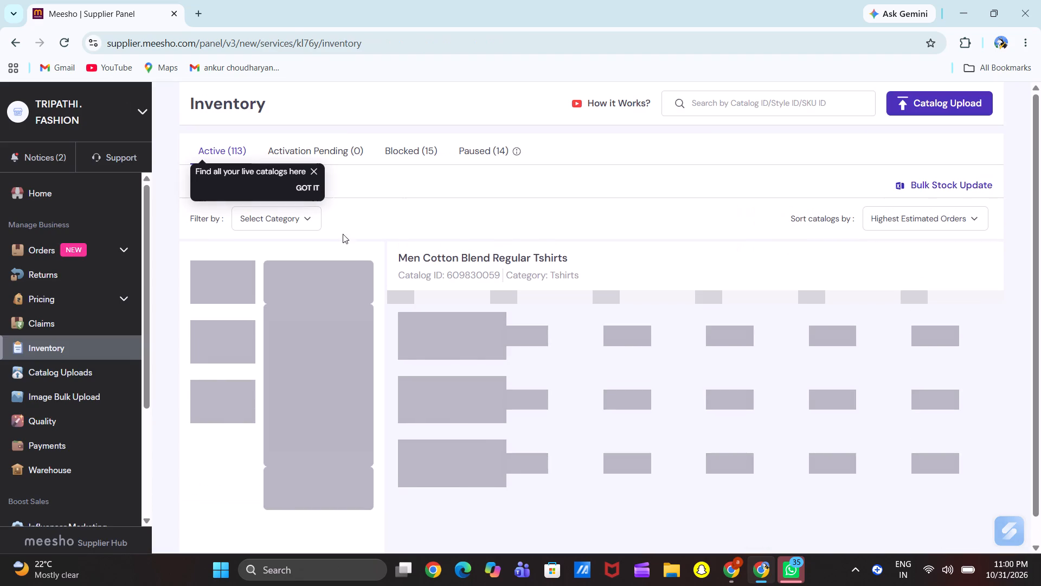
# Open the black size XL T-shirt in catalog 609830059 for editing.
pyautogui.scroll(-3, 510, 412)
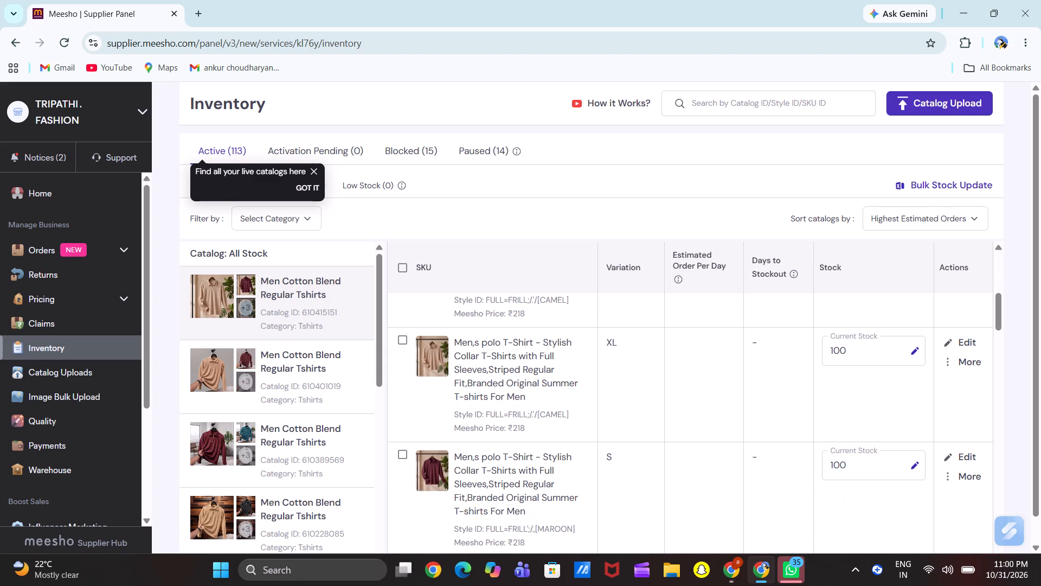
pyautogui.scroll(-6, 284, 448)
pyautogui.click(283, 499)
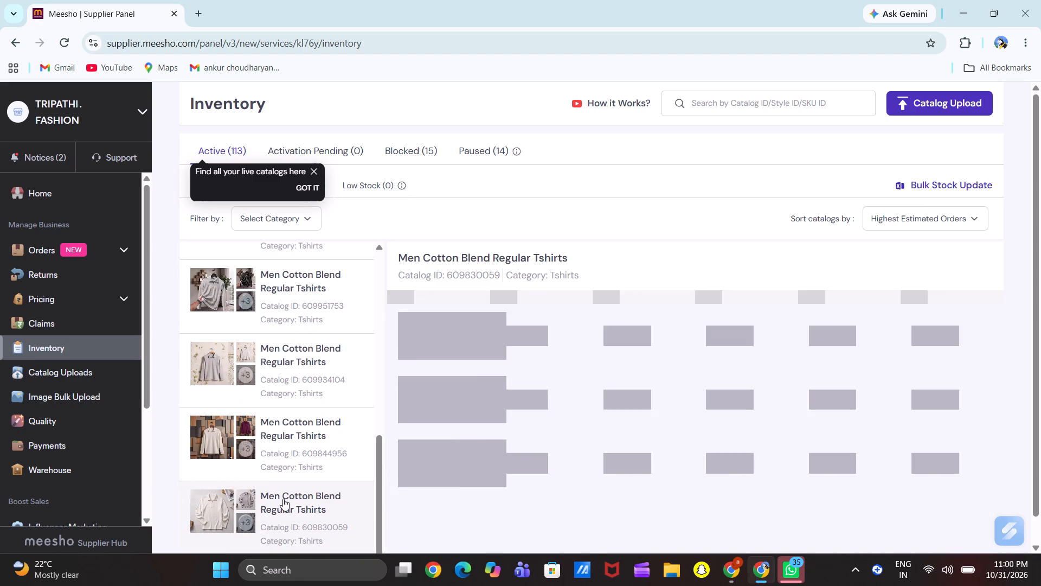
pyautogui.scroll(-14, 612, 400)
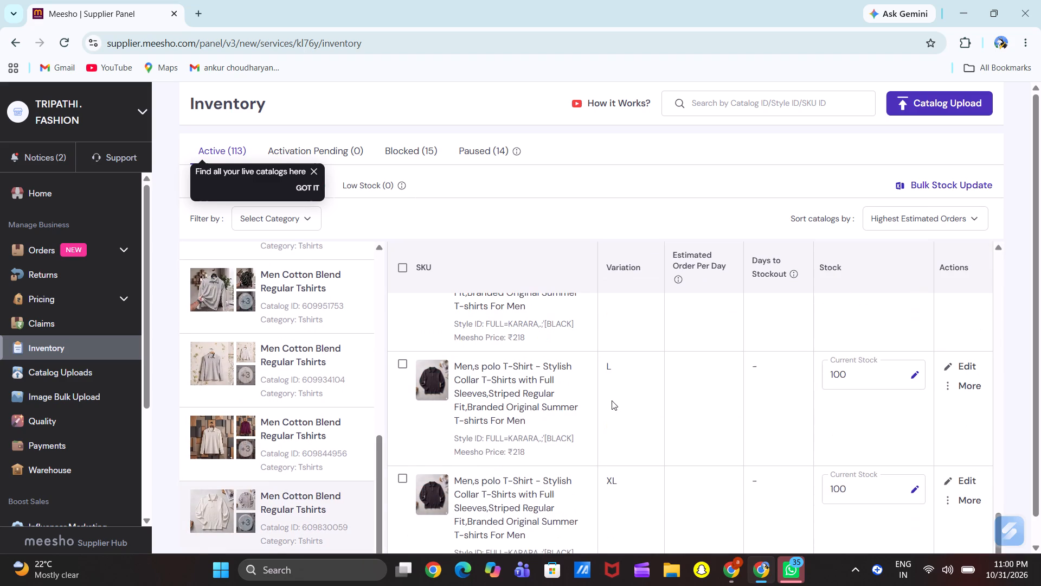
pyautogui.scroll(-2, 612, 400)
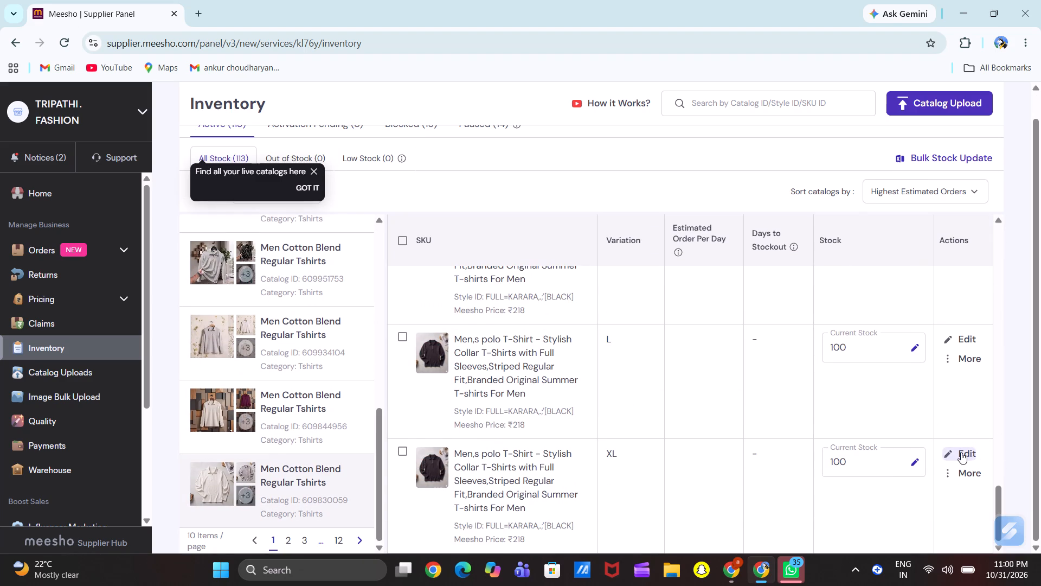
pyautogui.click(961, 452)
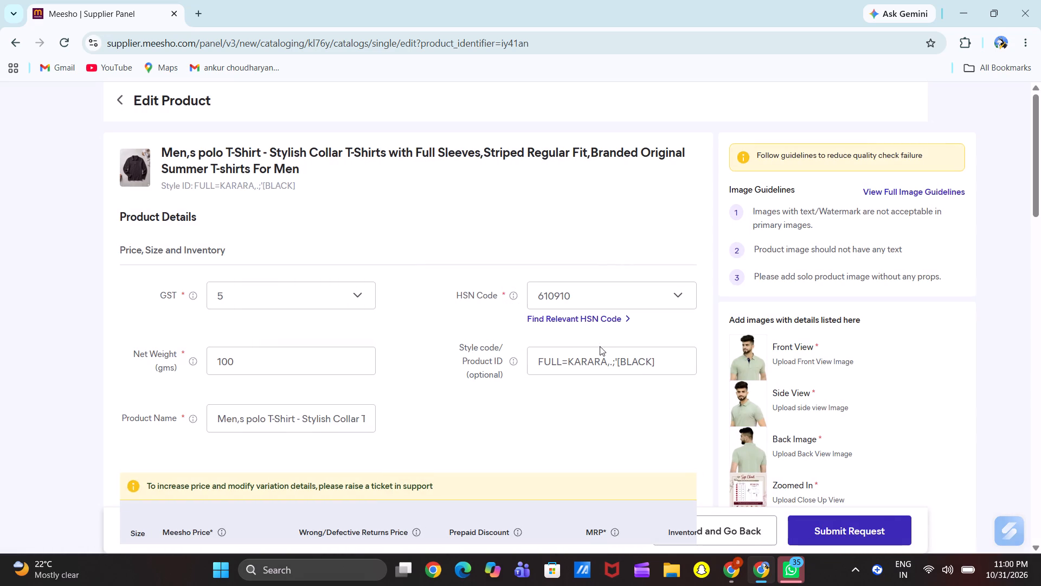
# Set the black T-shirt's style code to FULL=FRILL,.;'[BLACK], replacing KARARA with FRILL, and submit the change request.
pyautogui.click(606, 359)
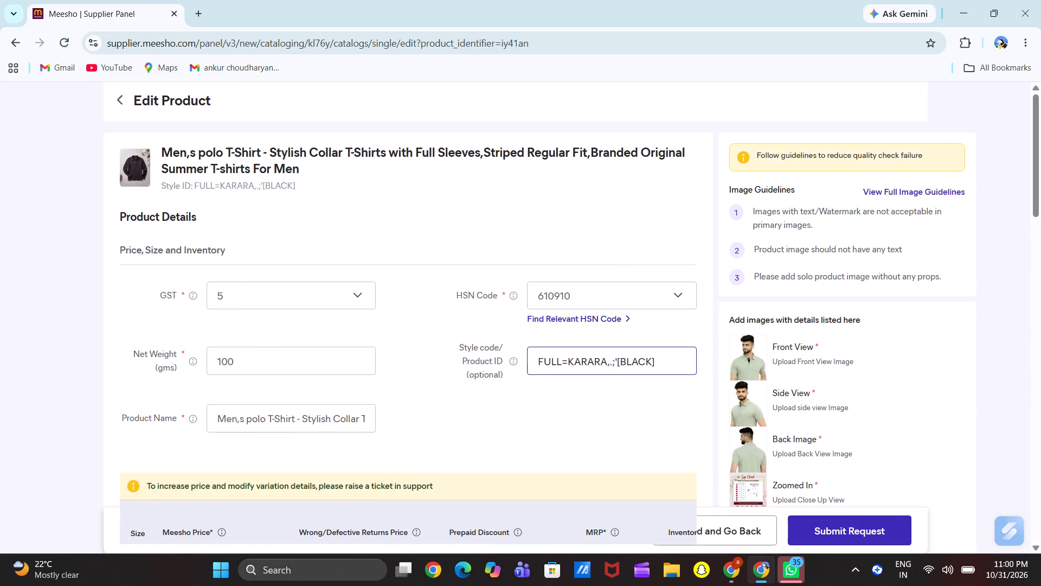
pyautogui.press('BackSpace')
pyautogui.press('BackSpace')
pyautogui.press('BackSpace')
pyautogui.press('BackSpace')
pyautogui.press('BackSpace')
pyautogui.press('BackSpace')
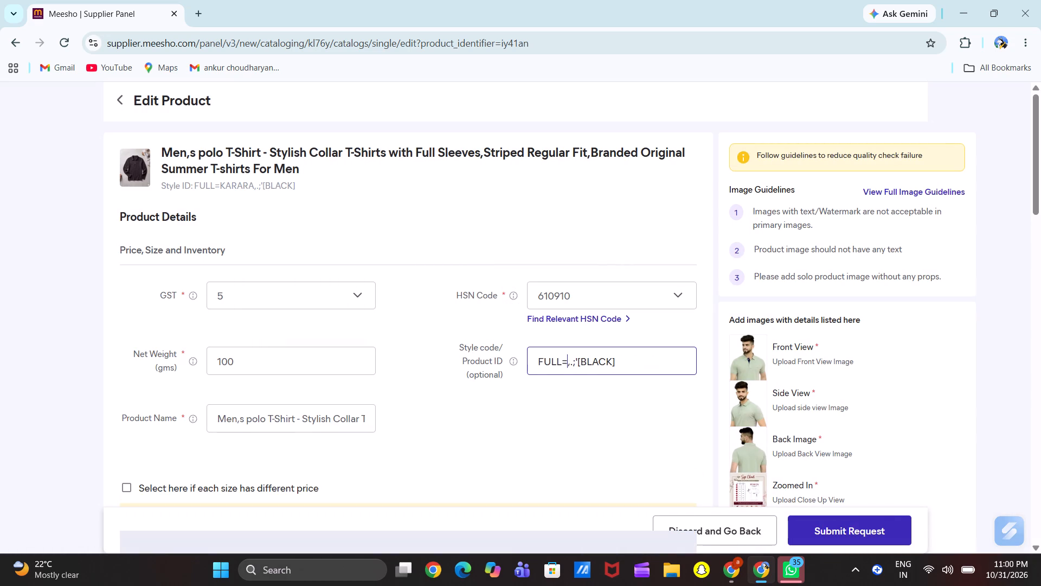
pyautogui.write('FRILL')
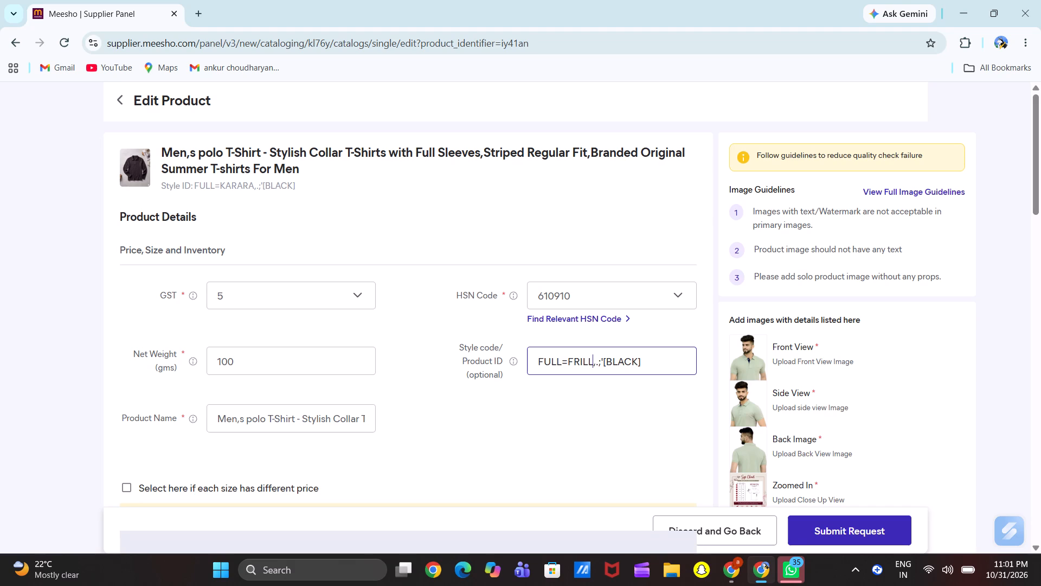
pyautogui.click(846, 527)
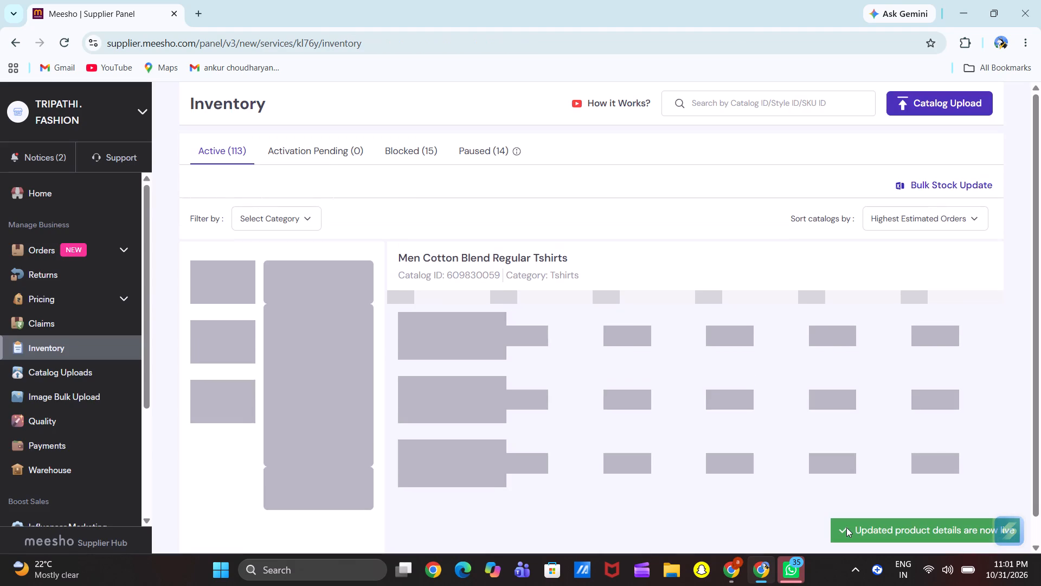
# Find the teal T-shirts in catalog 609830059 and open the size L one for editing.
pyautogui.scroll(-5, 611, 415)
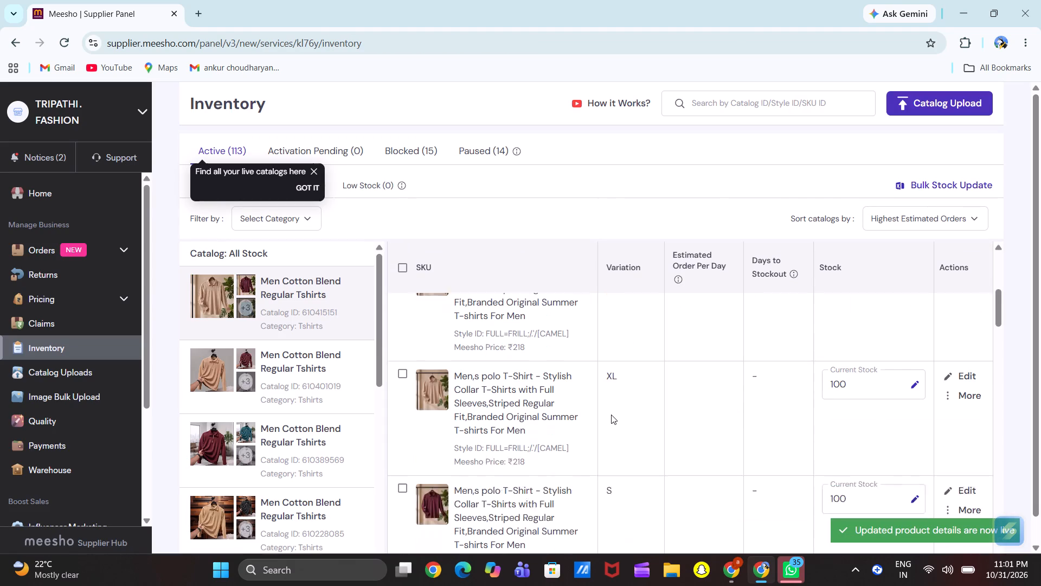
pyautogui.scroll(-11, 611, 415)
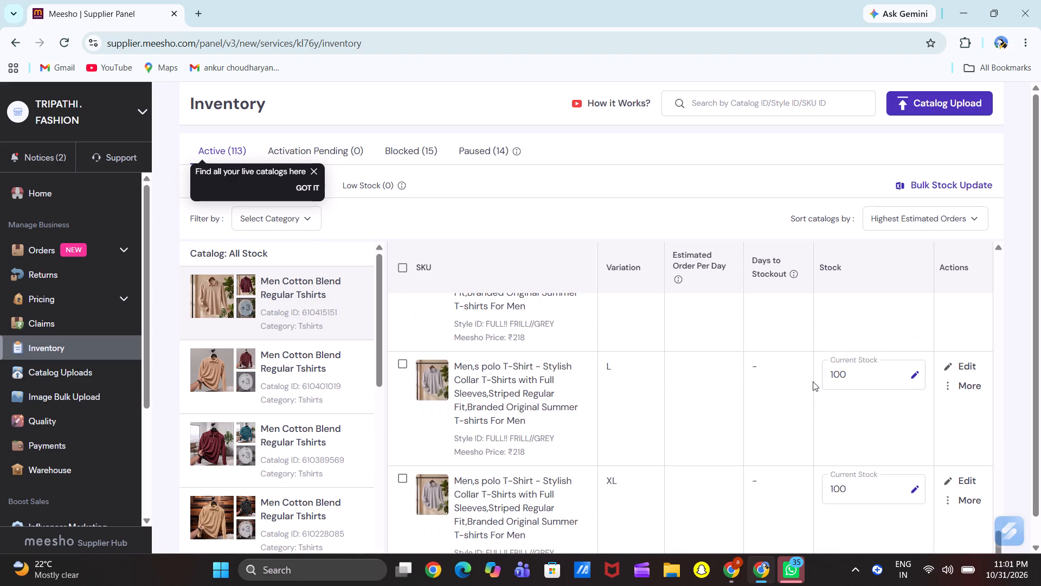
pyautogui.scroll(-4, 813, 381)
pyautogui.scroll(4, 813, 381)
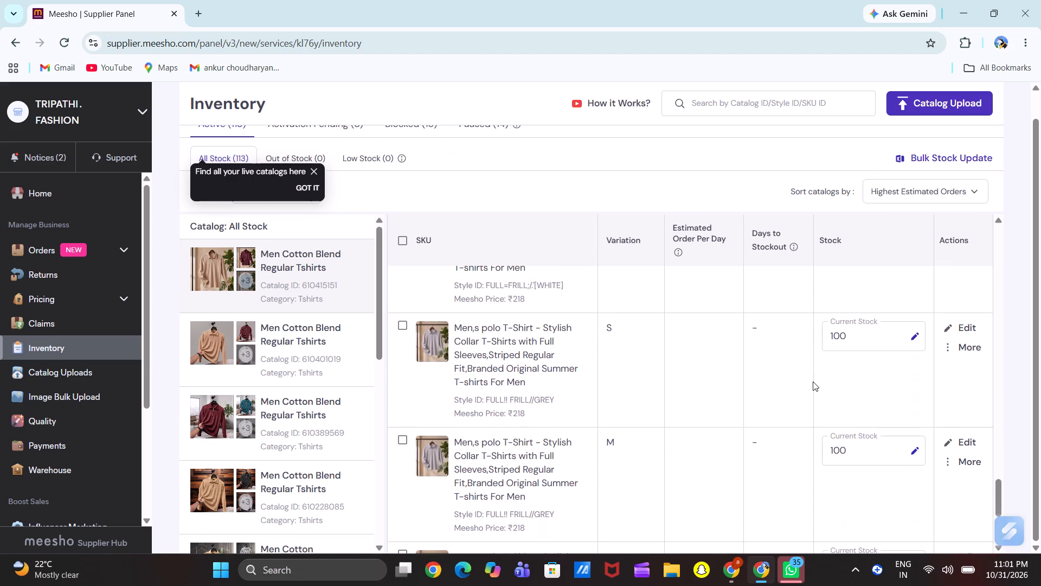
pyautogui.scroll(-6, 328, 434)
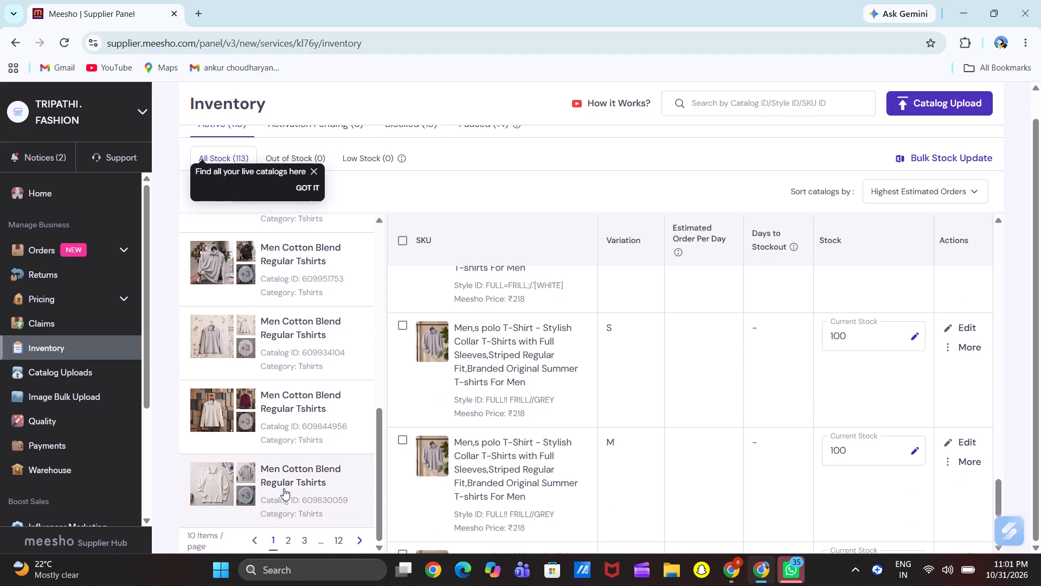
pyautogui.click(284, 488)
pyautogui.scroll(-6, 587, 405)
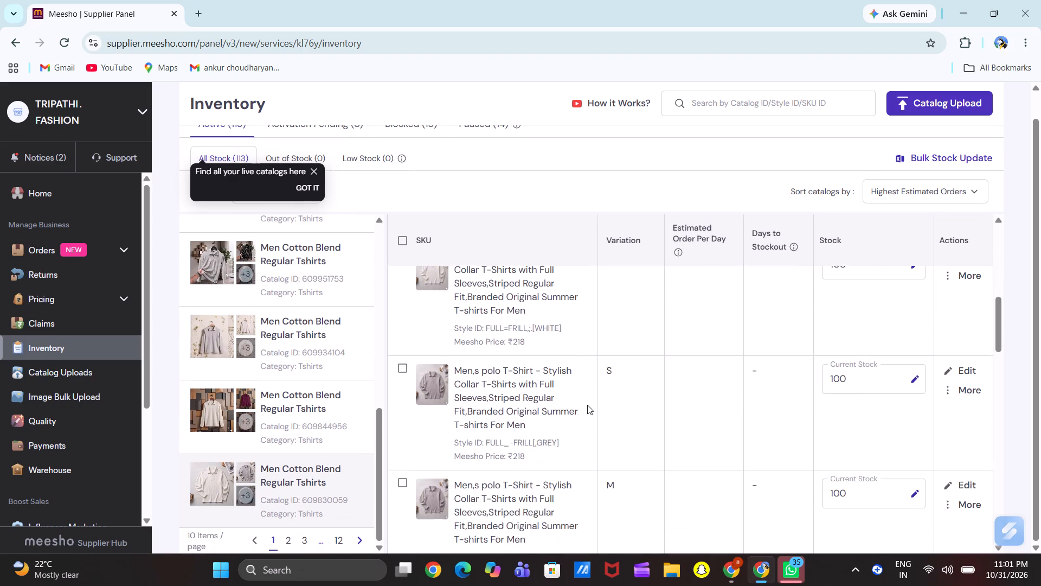
pyautogui.scroll(-11, 587, 405)
pyautogui.scroll(3, 587, 405)
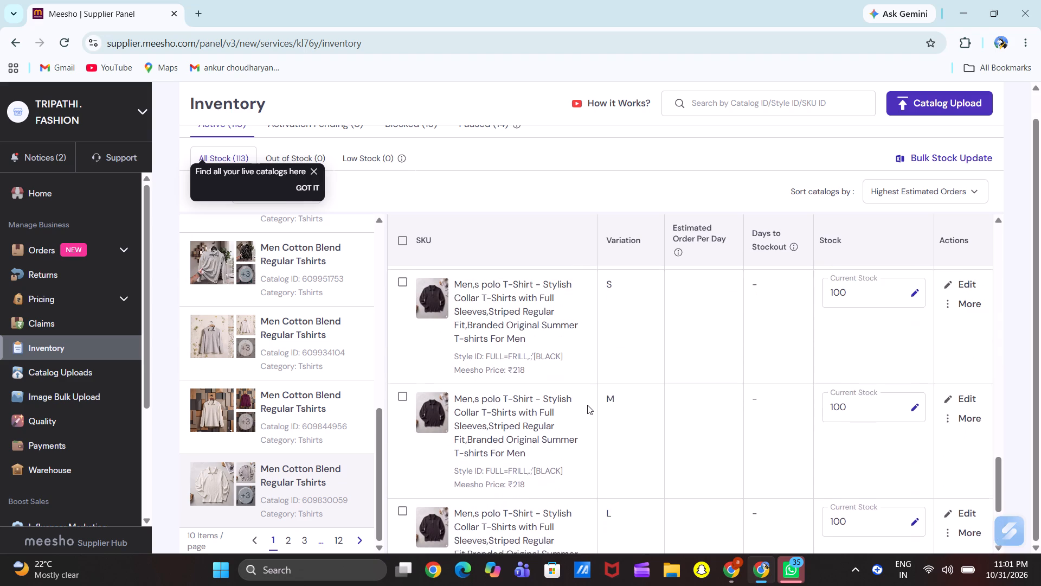
pyautogui.scroll(5, 587, 405)
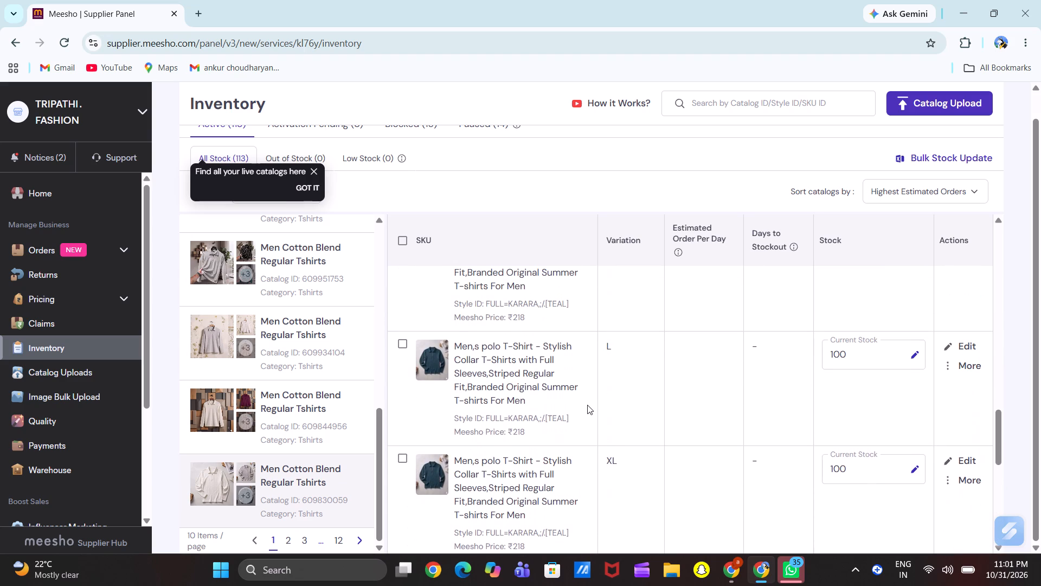
pyautogui.click(957, 342)
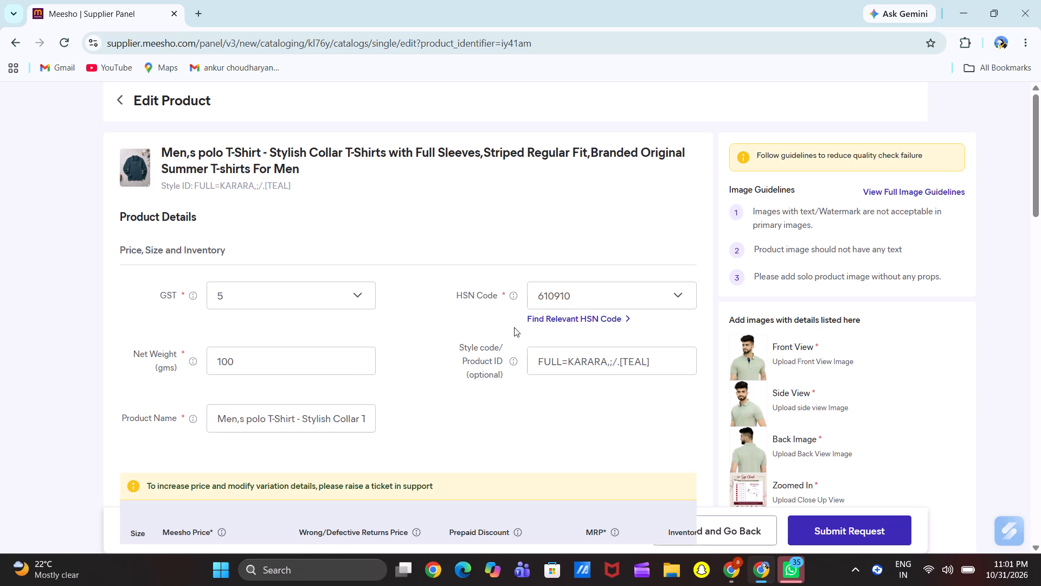
# Set the teal T-shirt's style code to FULL=FRILL,;/.[TEAL], replacing KARARA with FRILL, and submit the change request.
pyautogui.click(607, 359)
pyautogui.press('BackSpace')
pyautogui.press('BackSpace')
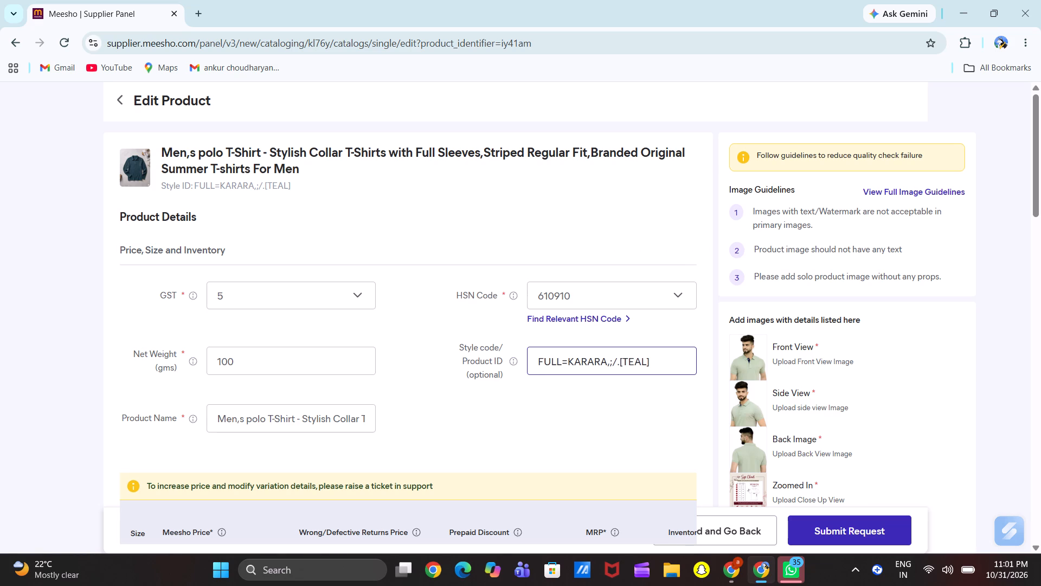
pyautogui.press('BackSpace')
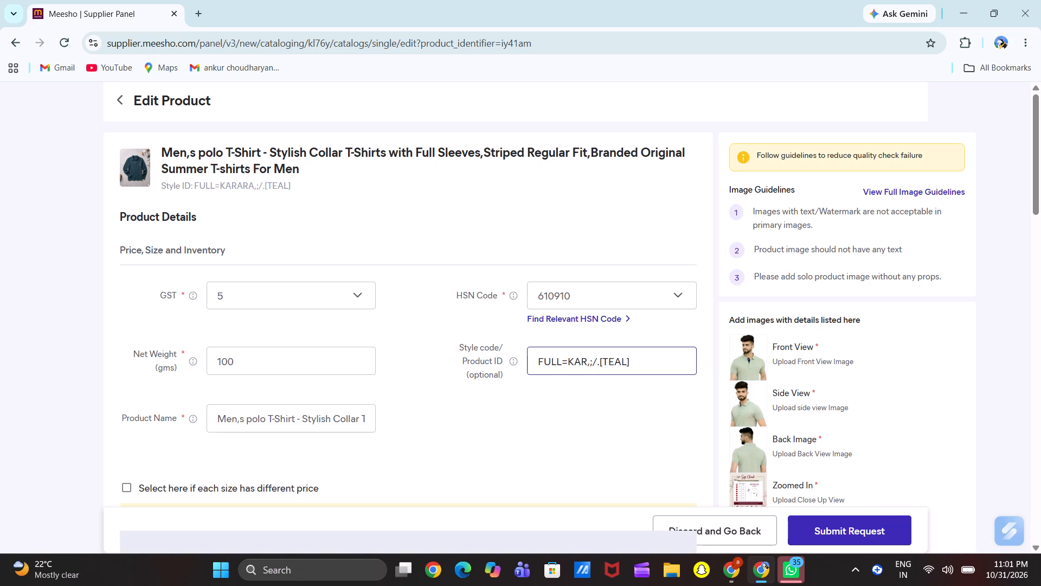
pyautogui.press('BackSpace')
pyautogui.press('BackSpace')
pyautogui.press('BackSpace')
pyautogui.write('FRILL')
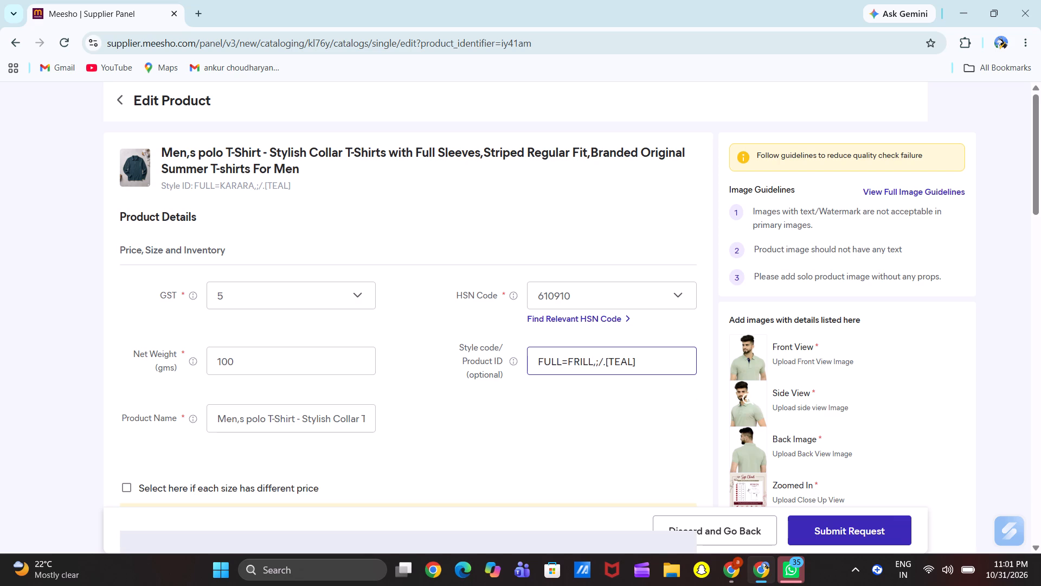
pyautogui.click(857, 528)
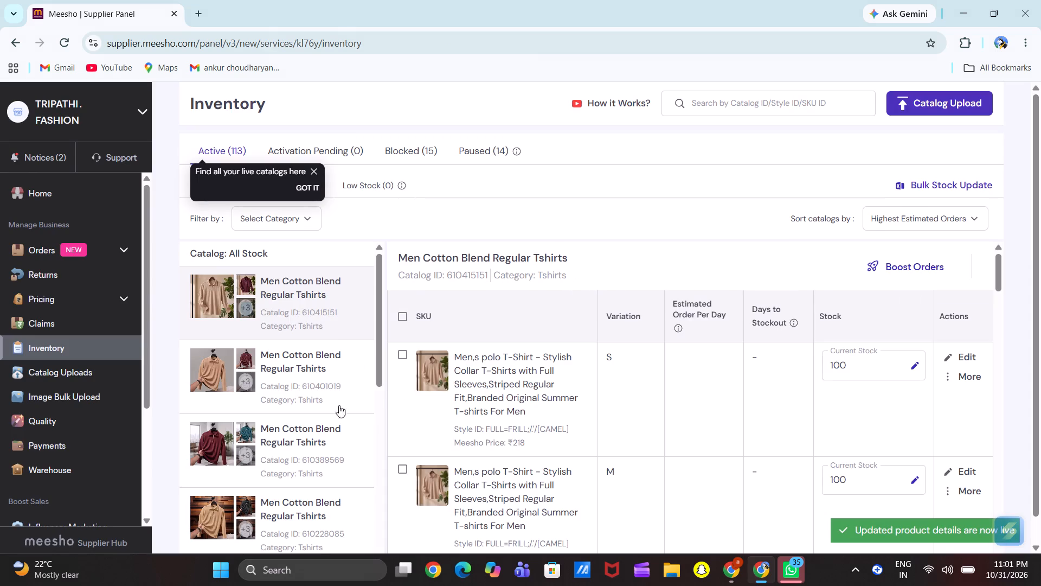
# Check the style code in the teal size S T-shirt's product details in catalog 609830059, and return to the inventory.
pyautogui.scroll(-5, 299, 435)
pyautogui.click(264, 503)
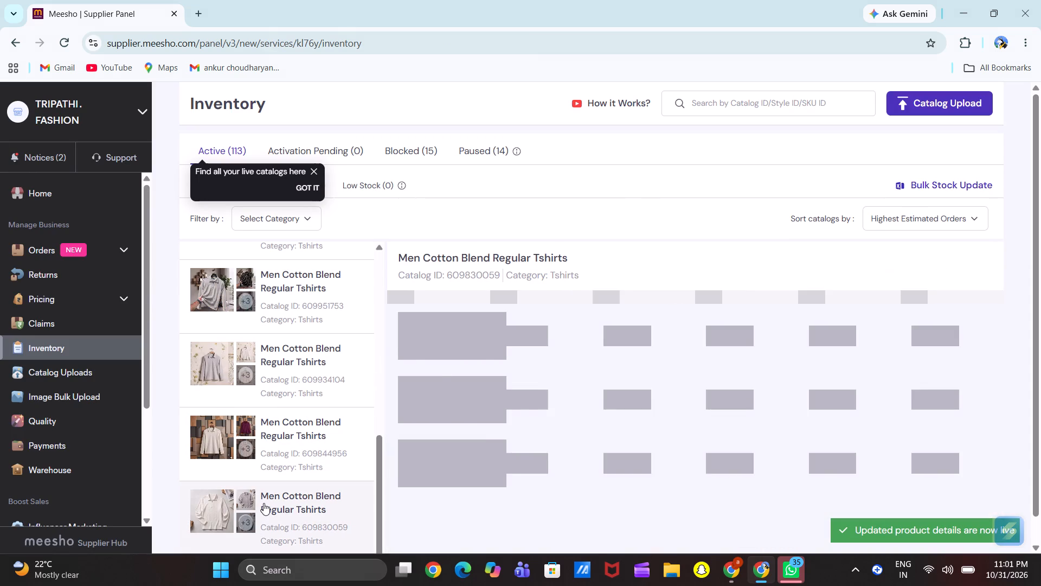
pyautogui.scroll(-7, 777, 406)
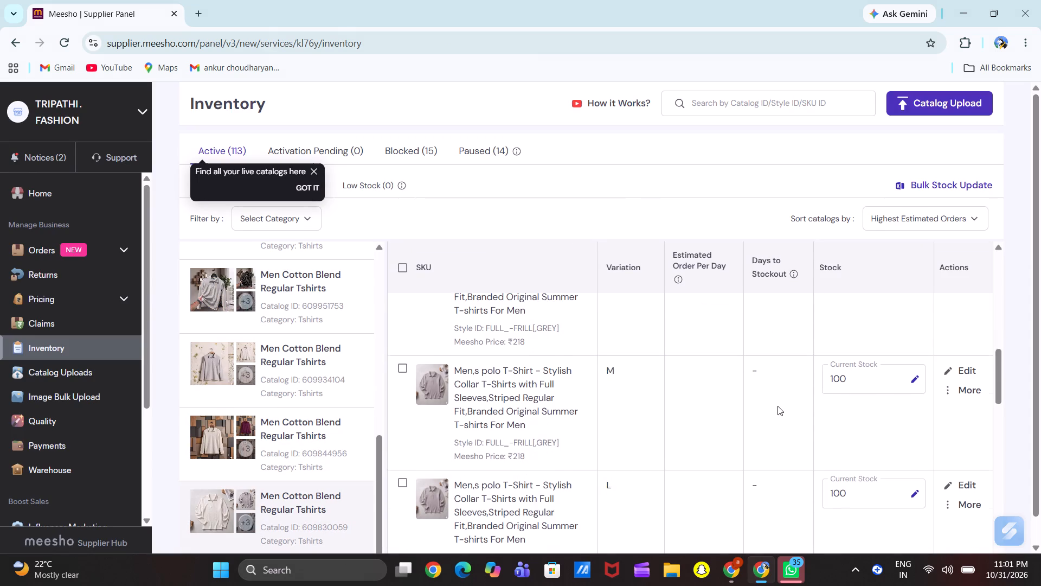
pyautogui.scroll(-5, 777, 406)
pyautogui.scroll(3, 787, 456)
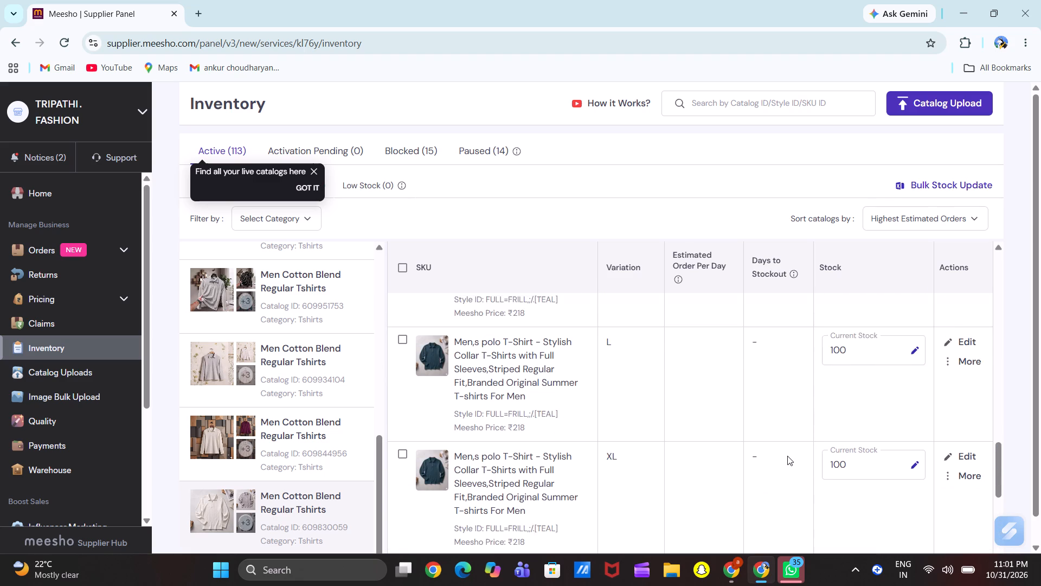
pyautogui.scroll(2, 787, 456)
pyautogui.scroll(-1, 787, 456)
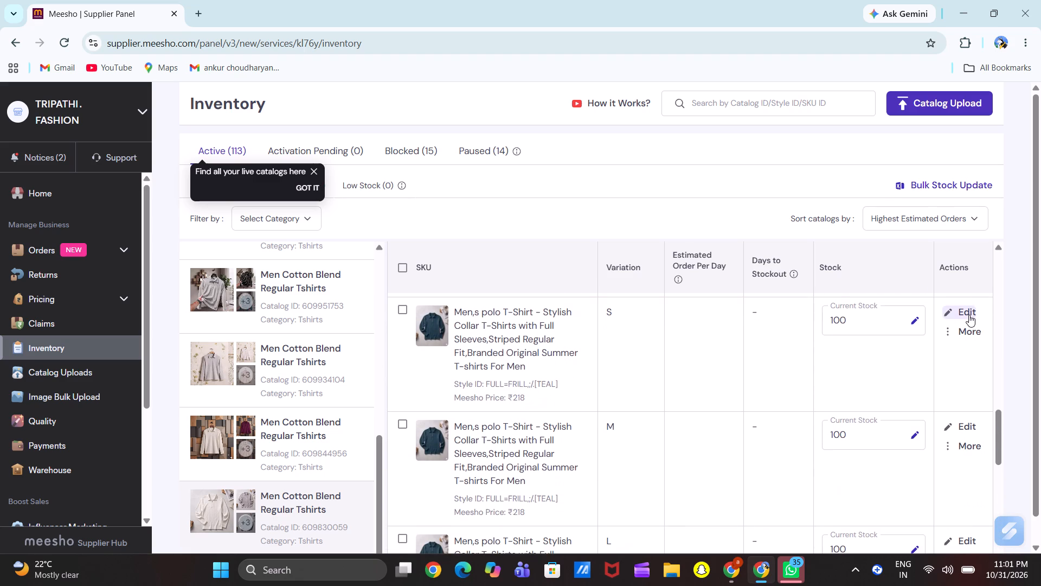
pyautogui.click(969, 315)
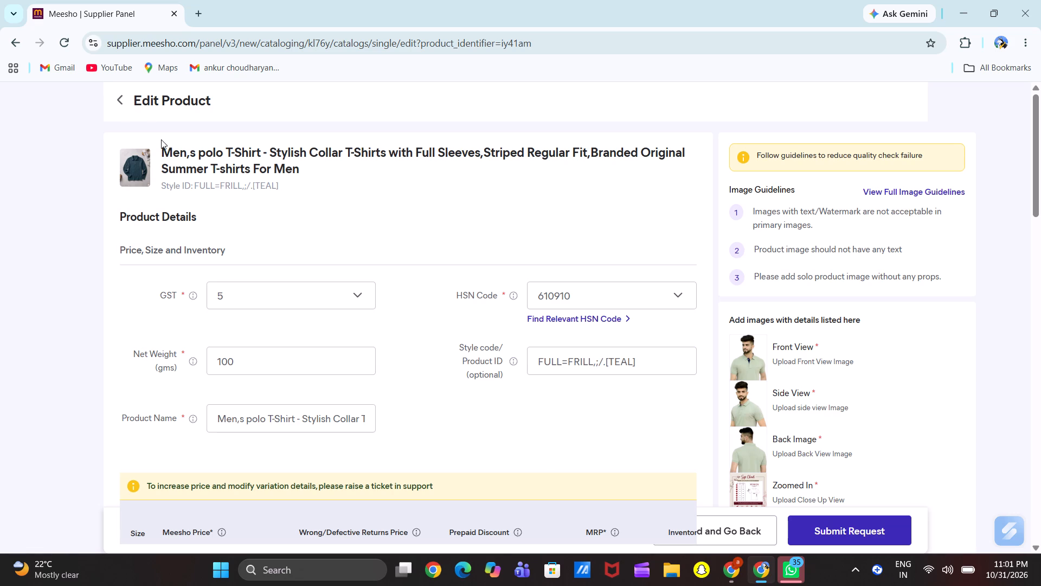
pyautogui.click(120, 105)
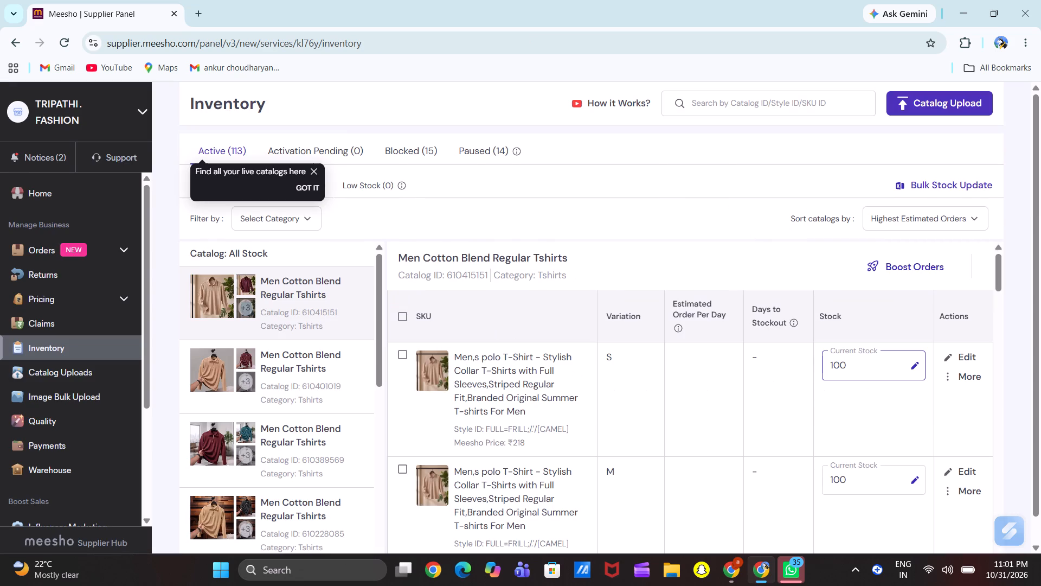
# Check the style code in the grey size S T-shirt's product details in catalog 609830059, and return to the inventory.
pyautogui.scroll(-7, 269, 500)
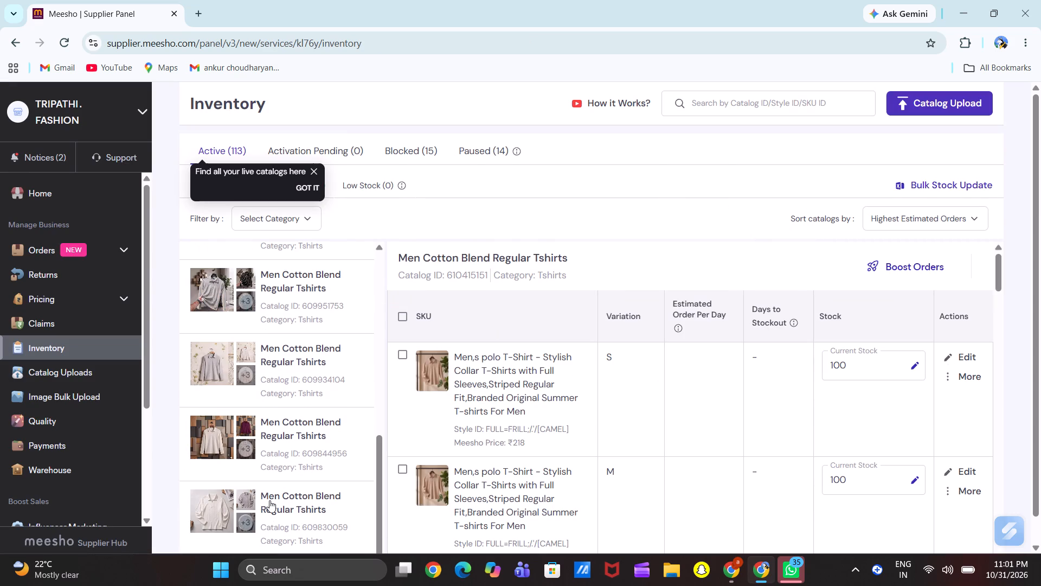
pyautogui.click(292, 513)
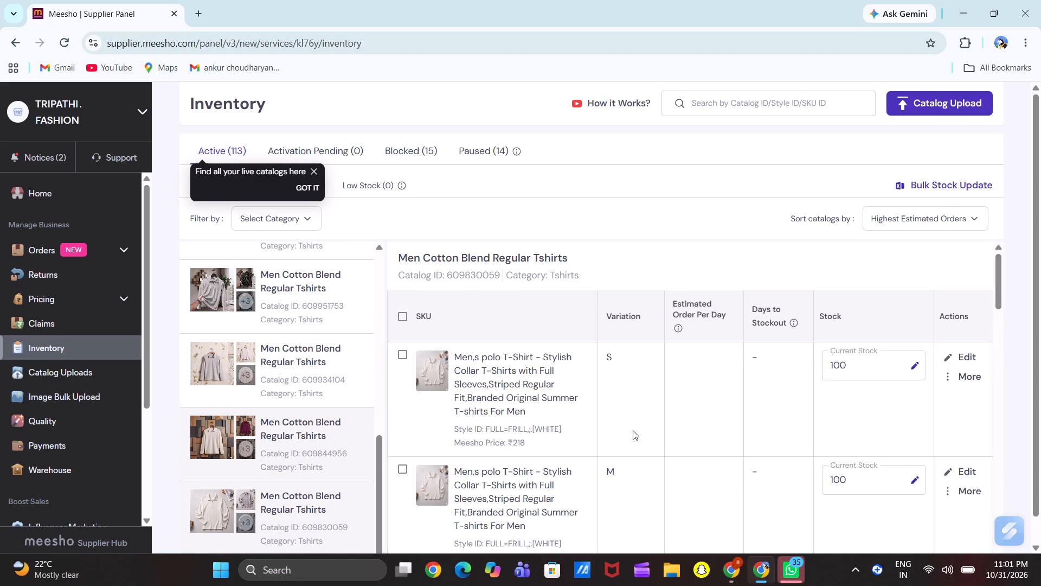
pyautogui.scroll(-11, 715, 450)
pyautogui.scroll(12, 715, 450)
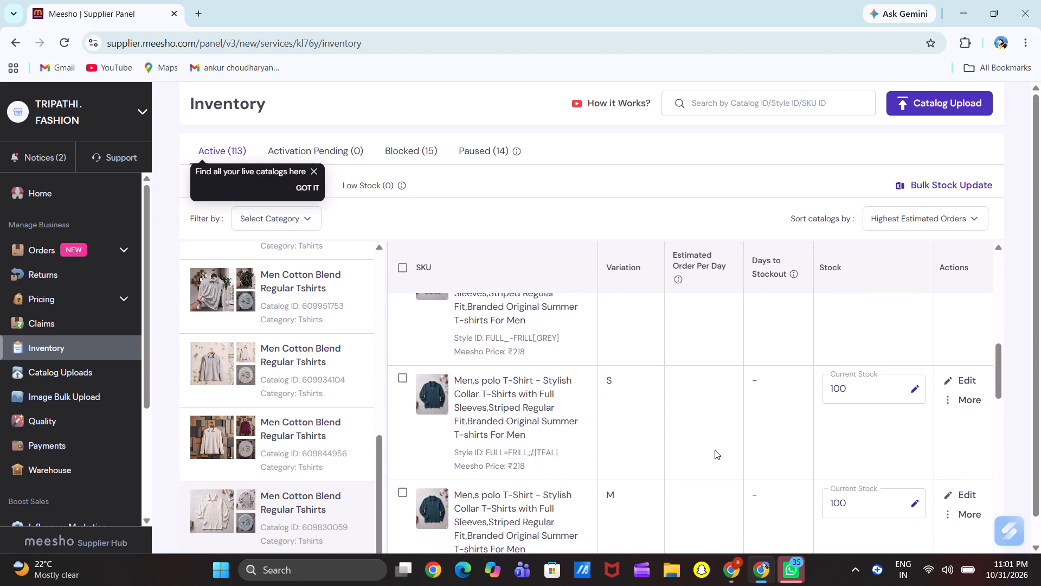
pyautogui.scroll(-5, 715, 450)
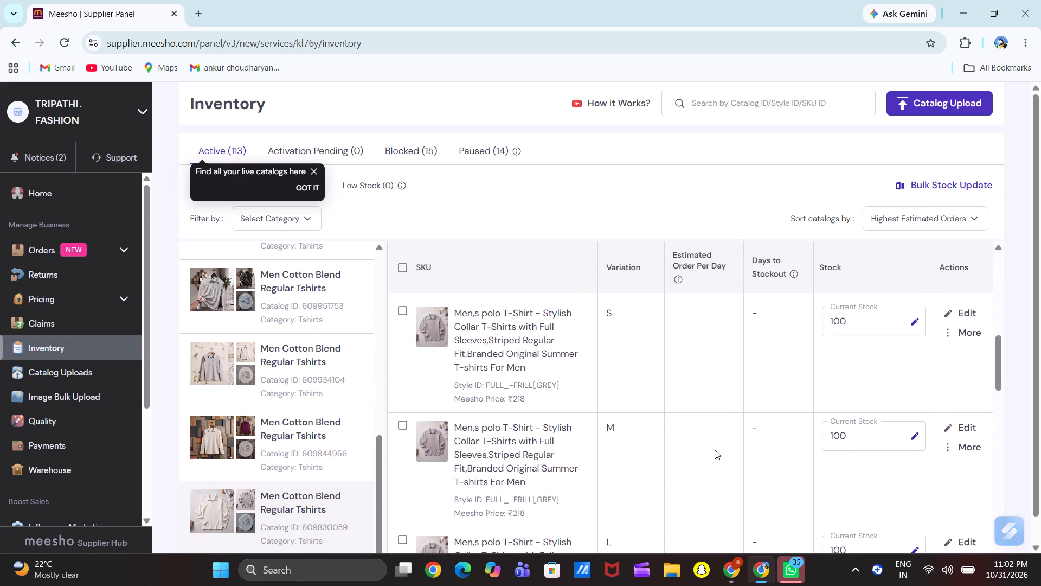
pyautogui.scroll(-1, 715, 450)
pyautogui.click(970, 312)
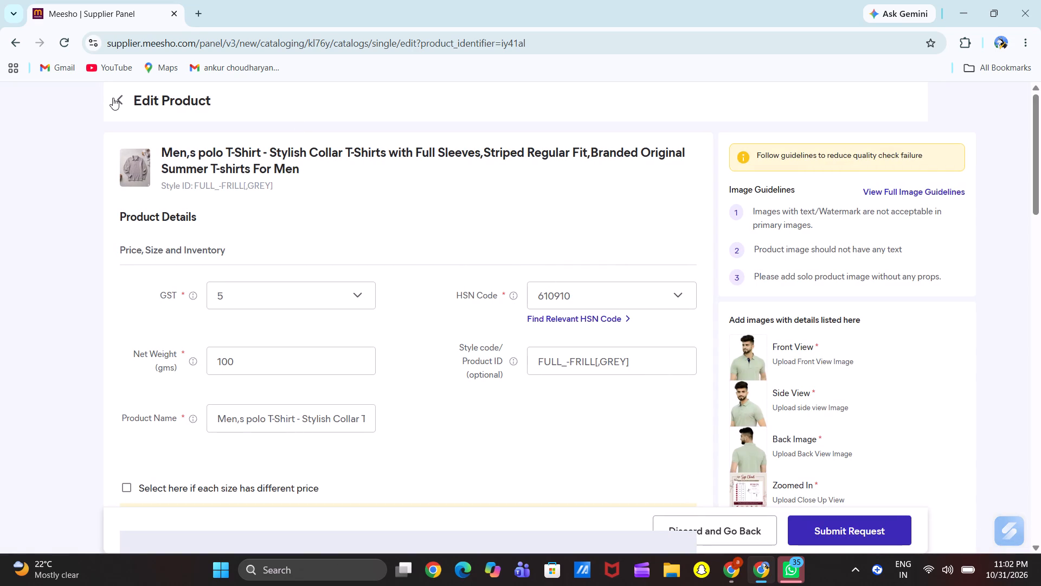
pyautogui.click(113, 98)
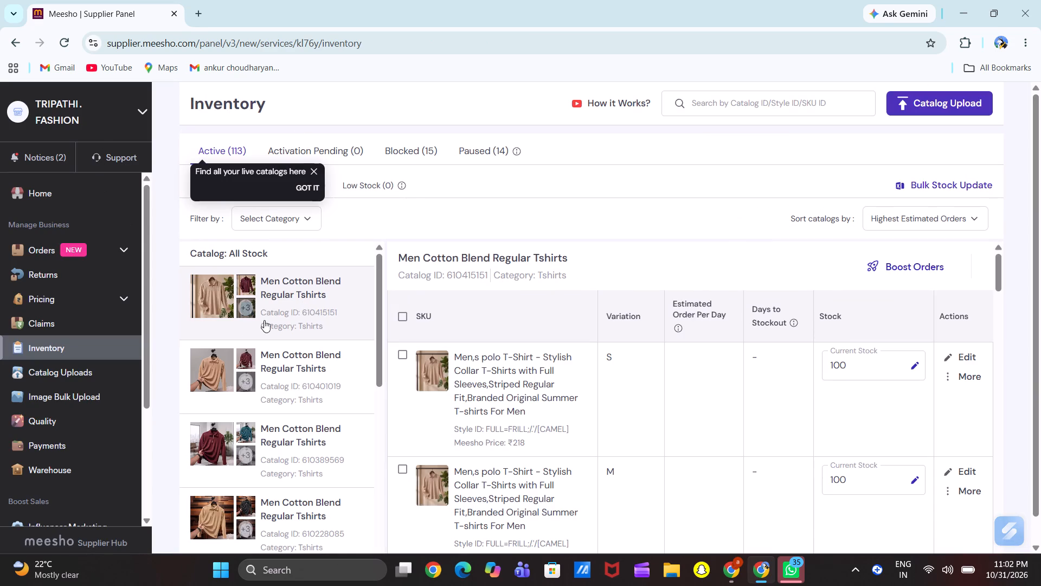
# Check the style code in the grey size L T-shirt's product details in catalog 610401019, and return to the inventory.
pyautogui.click(294, 372)
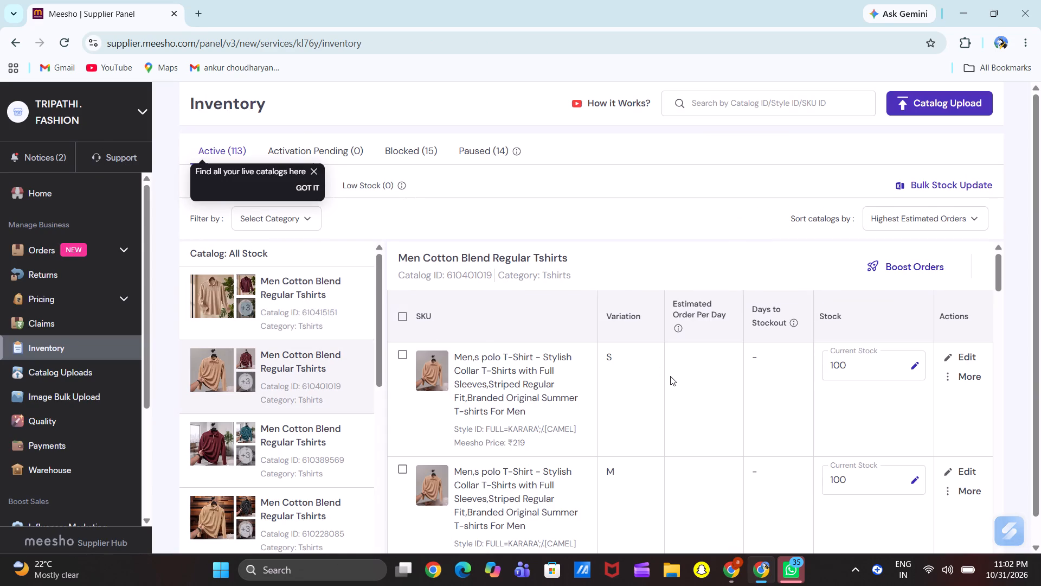
pyautogui.scroll(-15, 670, 376)
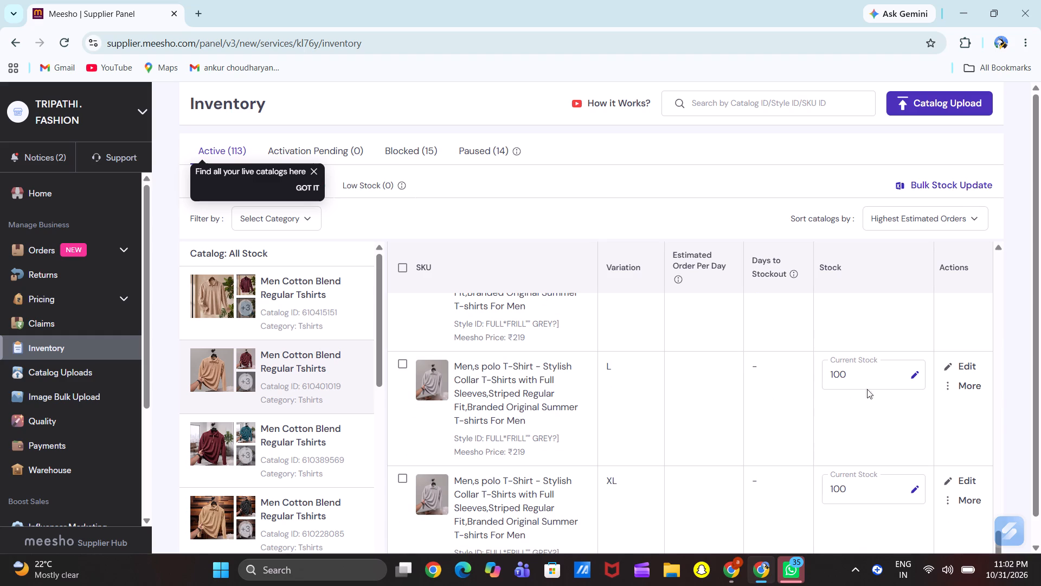
pyautogui.click(966, 367)
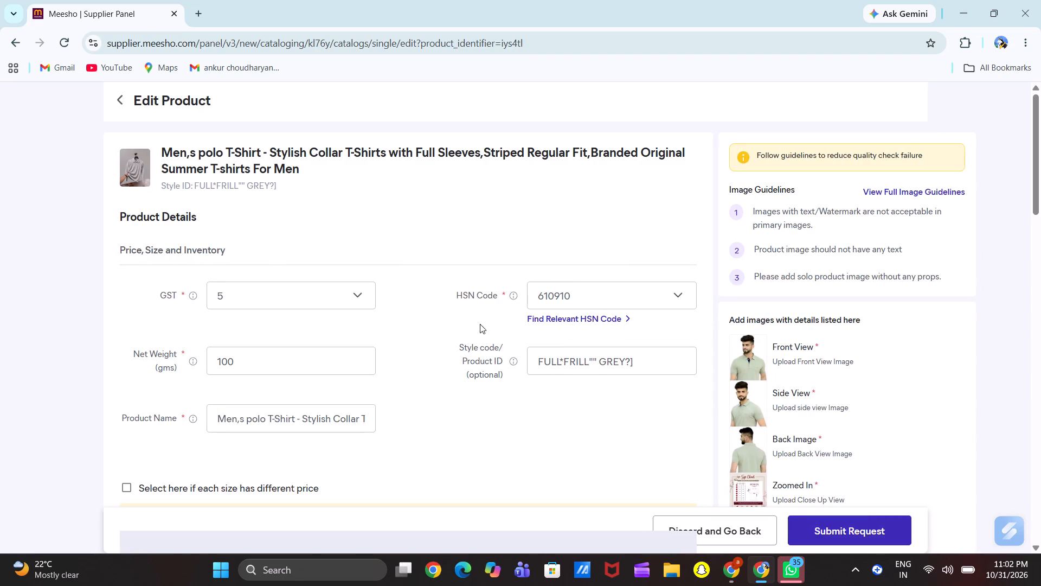
pyautogui.click(124, 102)
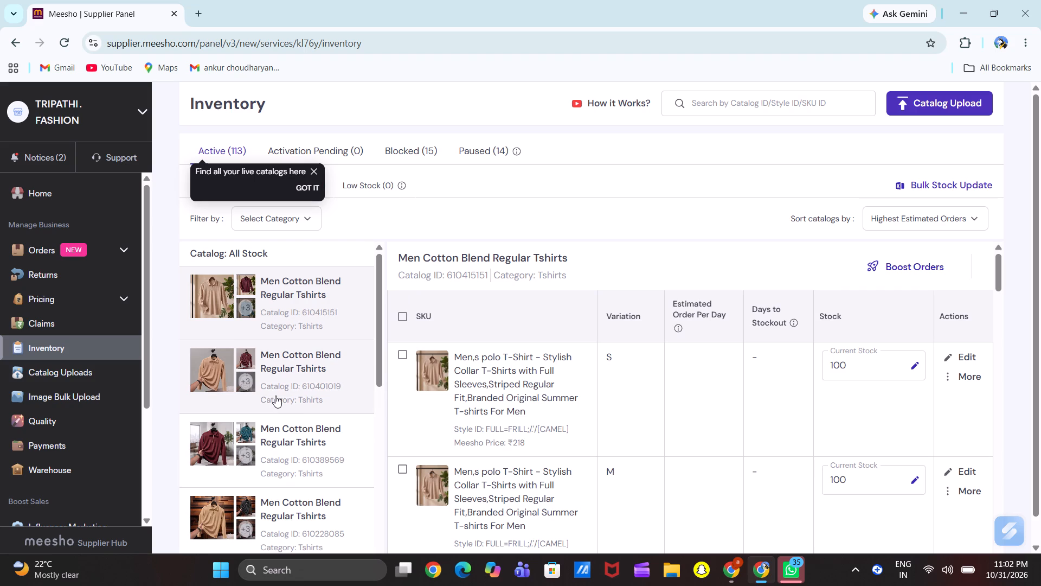
# In catalog 610389569, change the black size XL T-shirt's style code to FULL=FRILL';/[BLACK] and submit the change request.
pyautogui.click(275, 436)
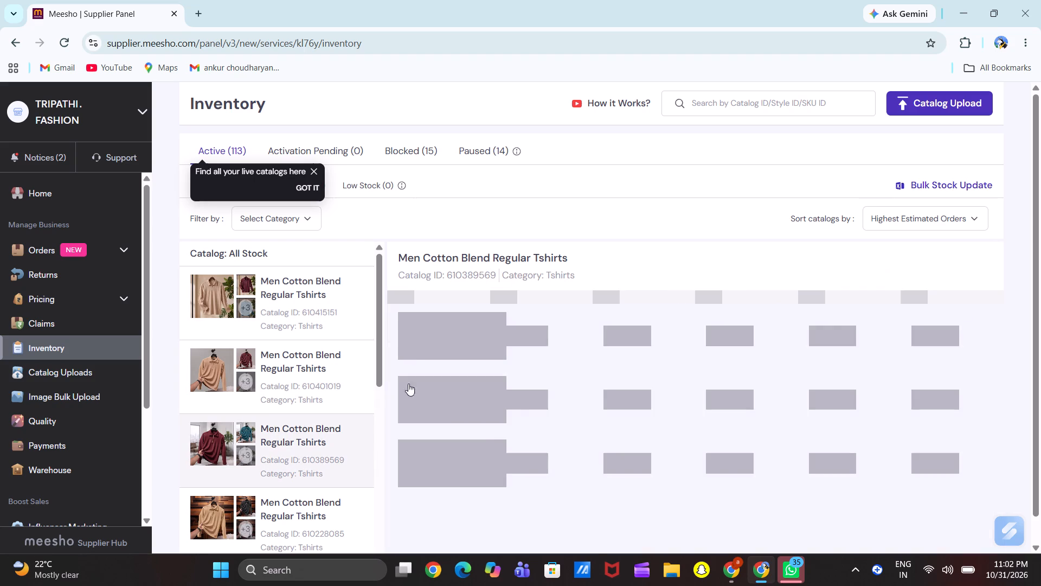
pyautogui.scroll(-17, 647, 437)
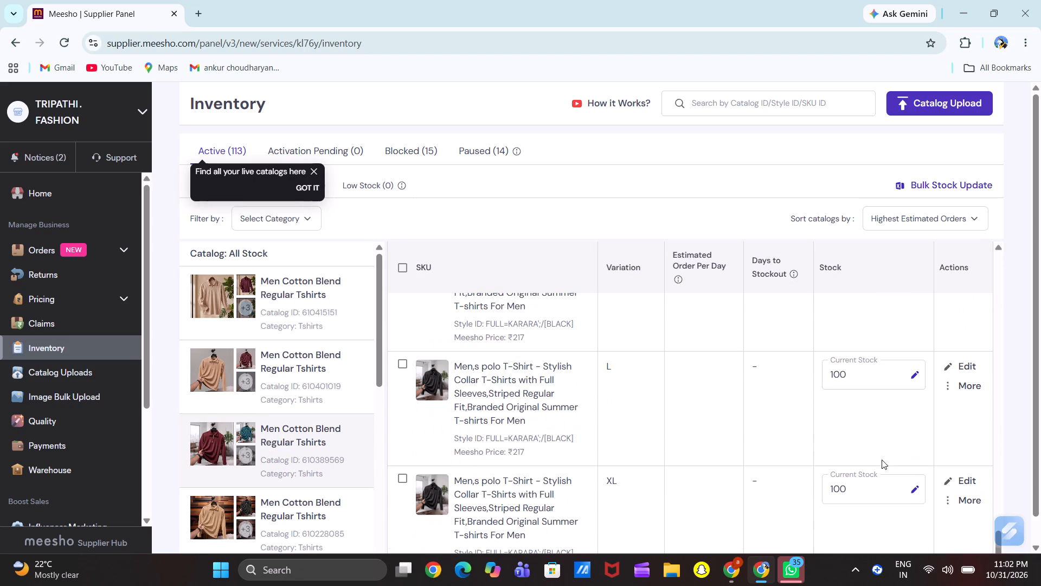
pyautogui.click(969, 476)
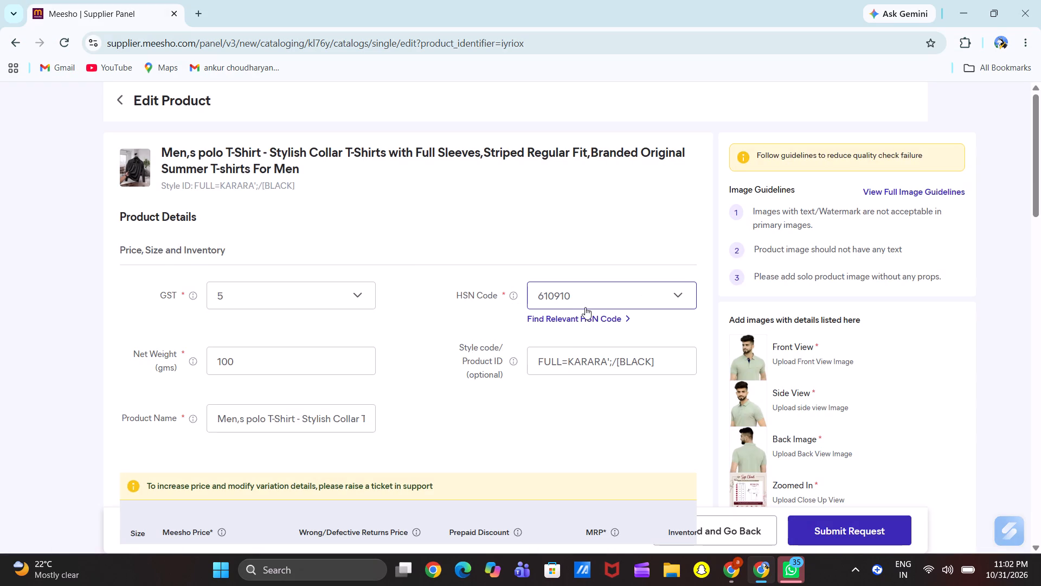
pyautogui.click(605, 359)
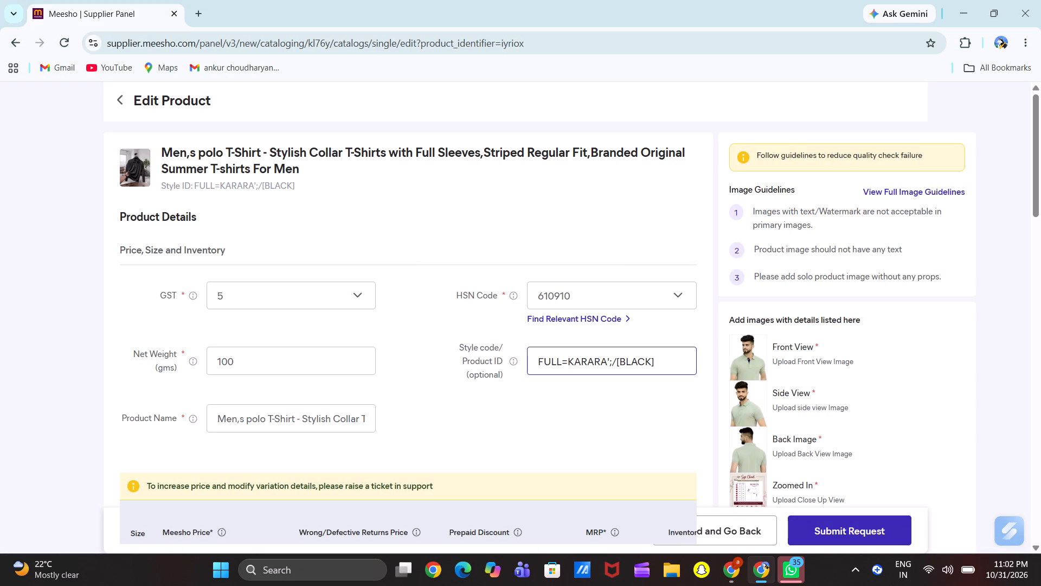
pyautogui.press('BackSpace')
pyautogui.press('BackSpace')
pyautogui.press('BackSpace')
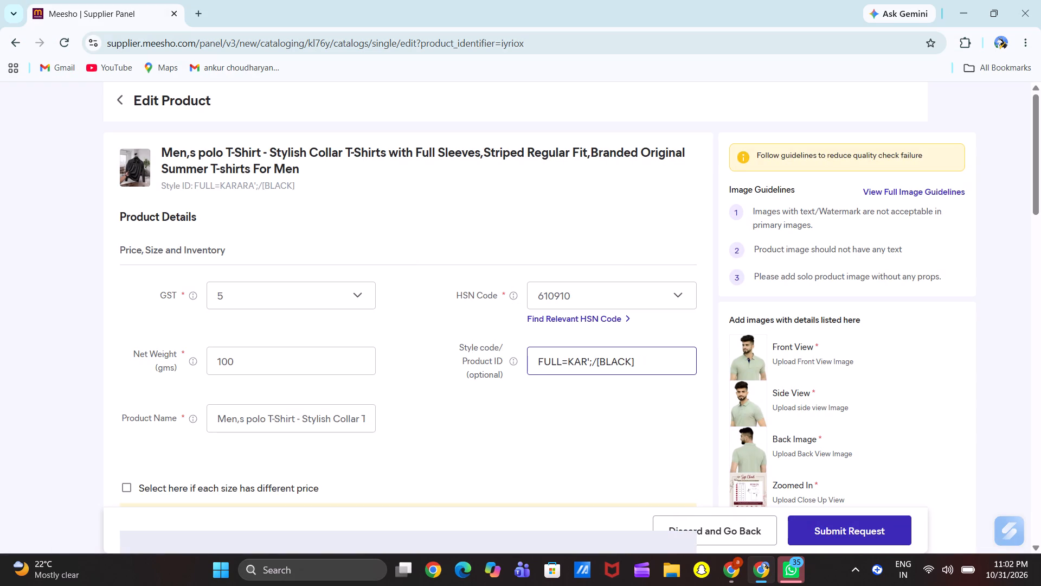
pyautogui.press('BackSpace')
pyautogui.press('BackSpace')
pyautogui.press('BackSpace')
pyautogui.write('FRILL')
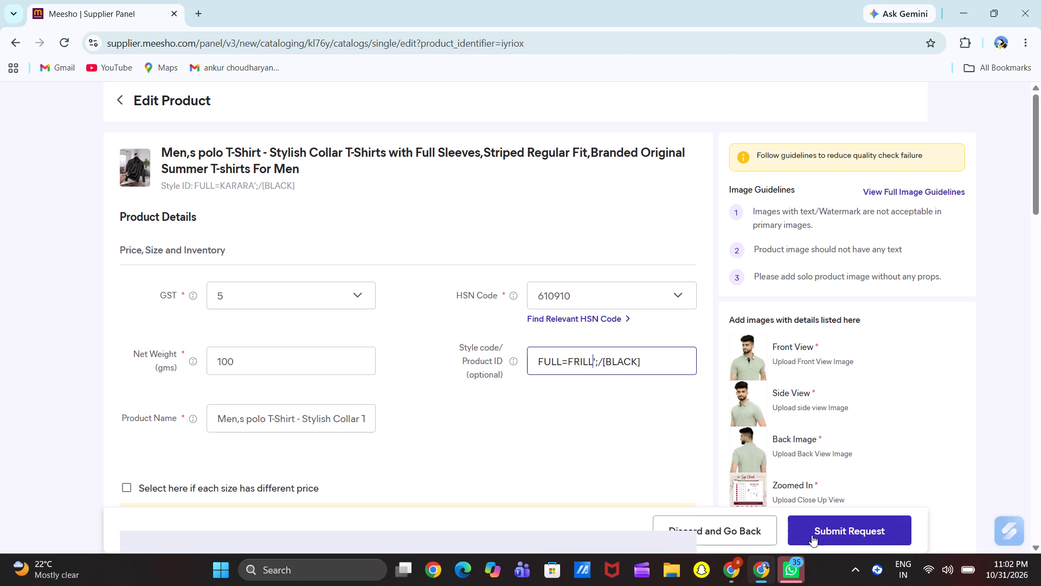
pyautogui.click(813, 534)
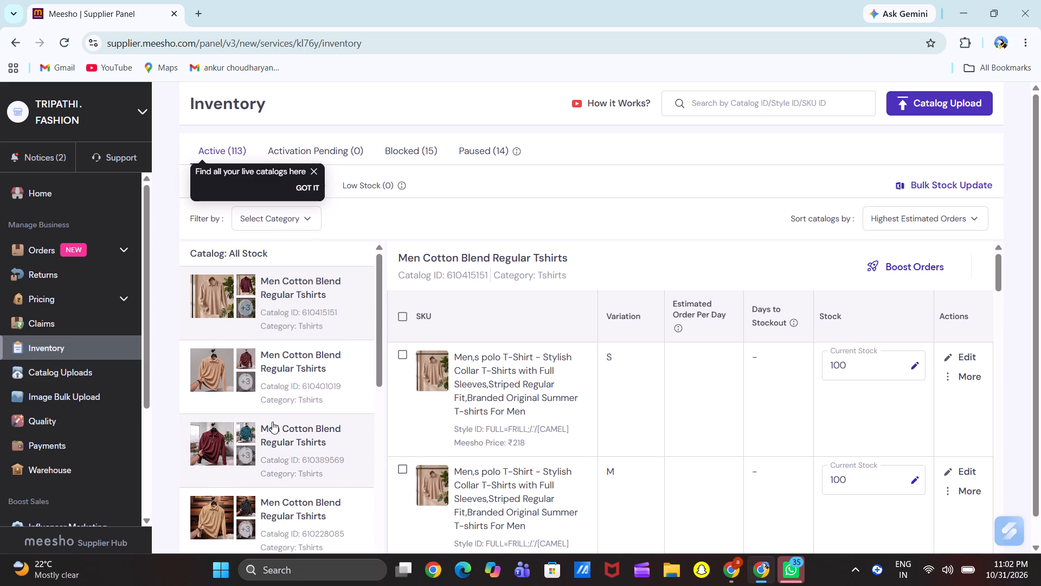
# In catalog 609844956, change the white size S T-shirt's style code to FULL=FRILL,.;',[WHITE] and submit the change request.
pyautogui.scroll(-7, 272, 422)
pyautogui.scroll(6, 277, 322)
pyautogui.scroll(-5, 277, 322)
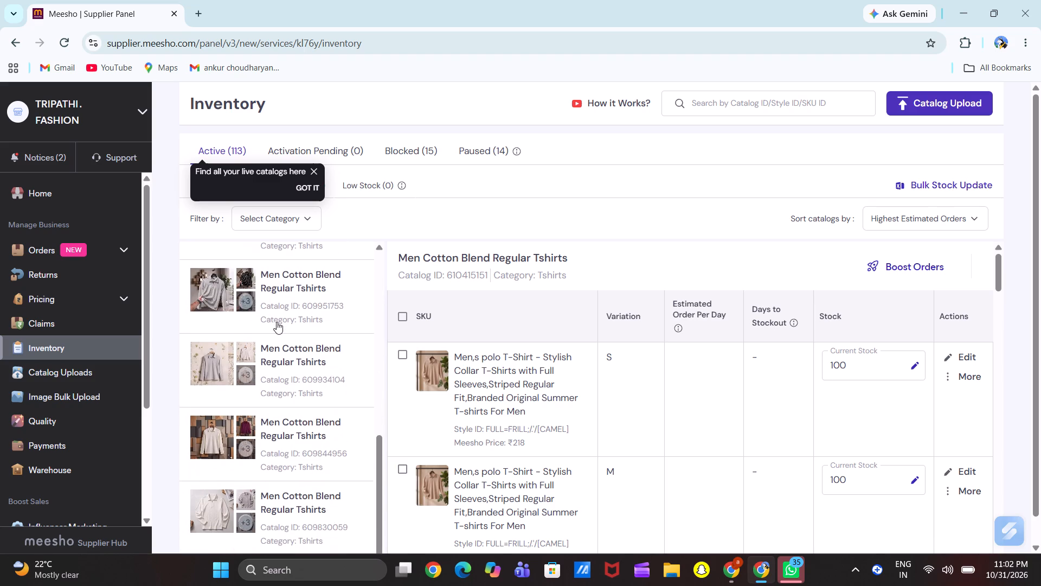
pyautogui.scroll(-3, 277, 322)
pyautogui.click(285, 401)
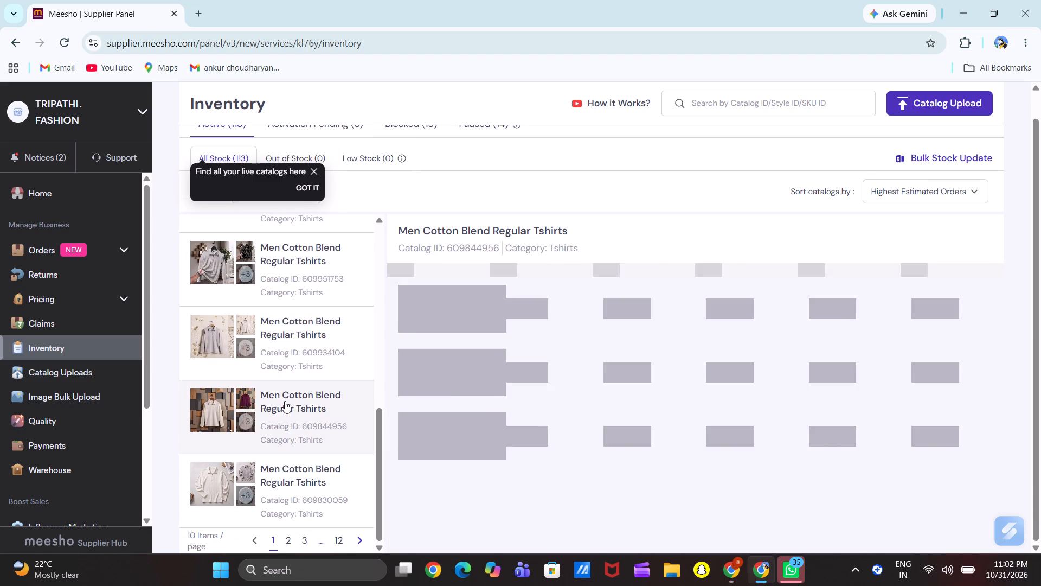
pyautogui.scroll(-6, 827, 412)
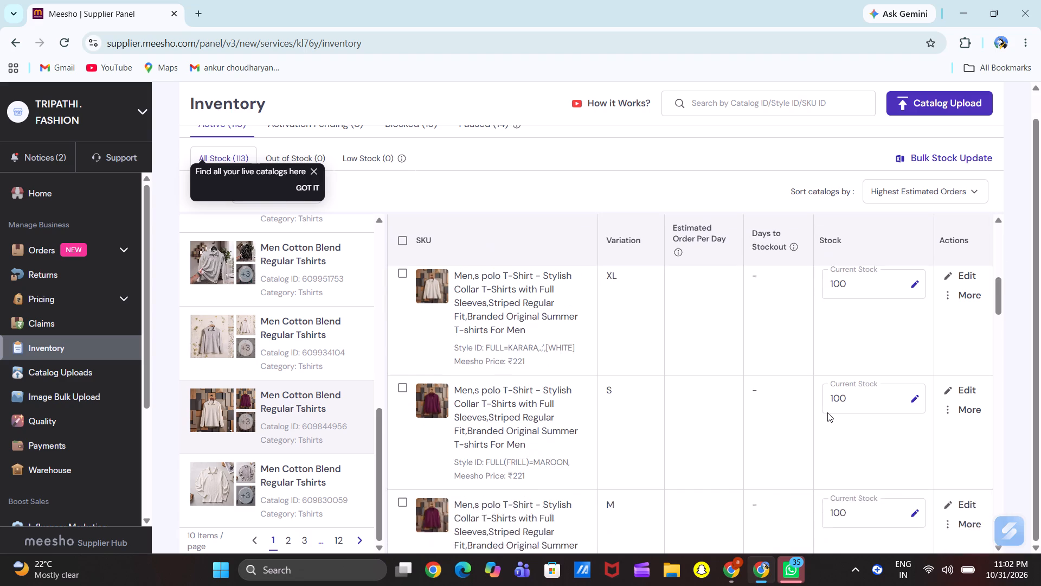
pyautogui.scroll(-9, 827, 412)
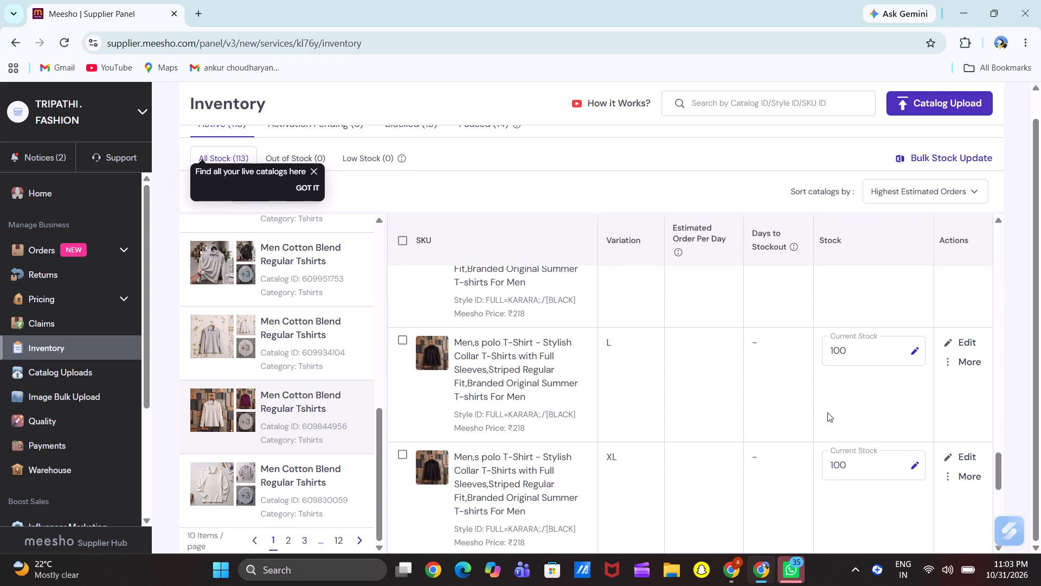
pyautogui.scroll(7, 827, 412)
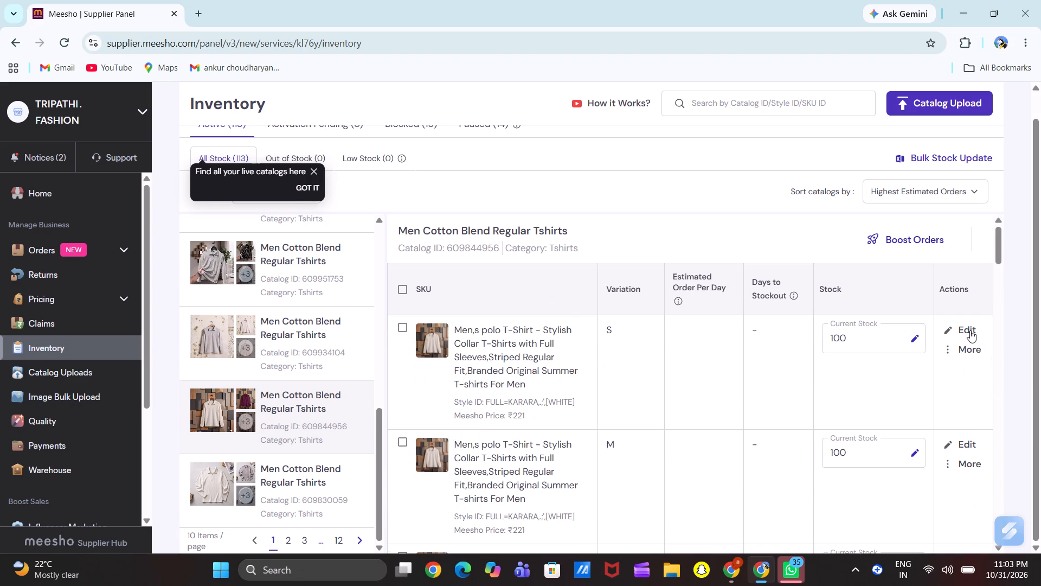
pyautogui.click(969, 328)
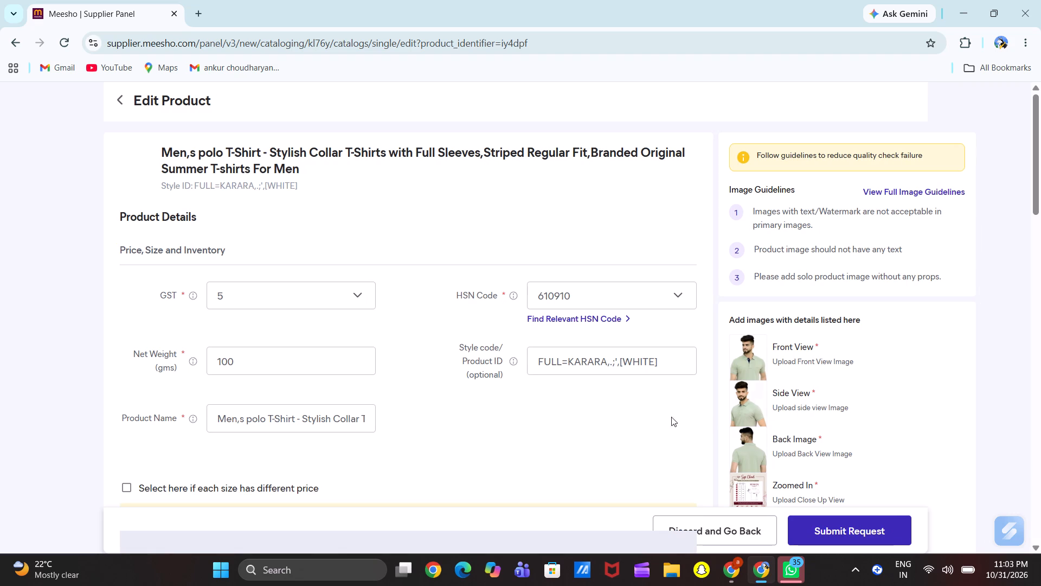
pyautogui.click(606, 359)
pyautogui.press('BackSpace')
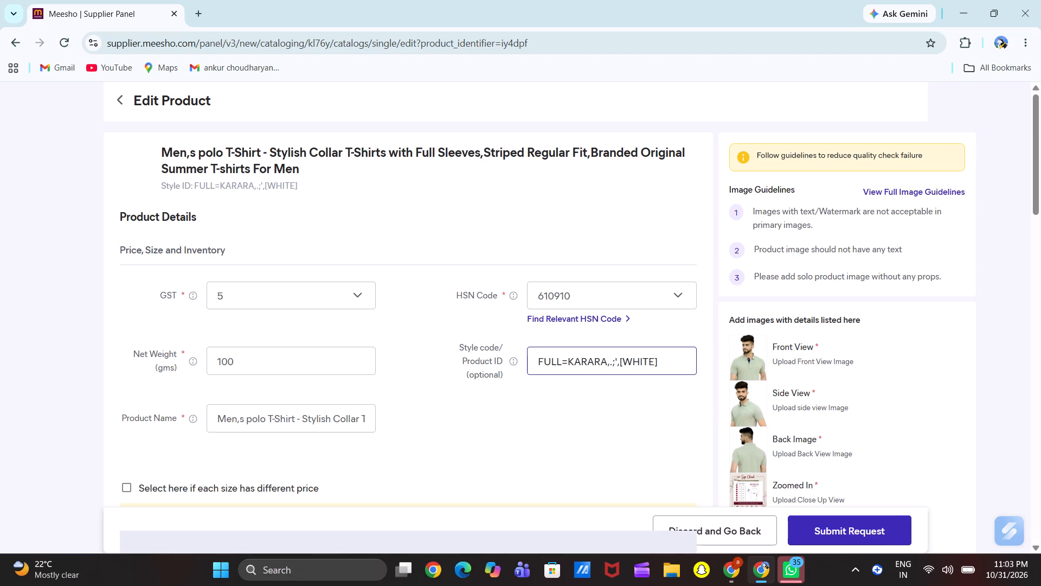
pyautogui.press('BackSpace')
pyautogui.press('BackSpace')
pyautogui.press('BackSpace')
pyautogui.press('BackSpace')
pyautogui.press('BackSpace')
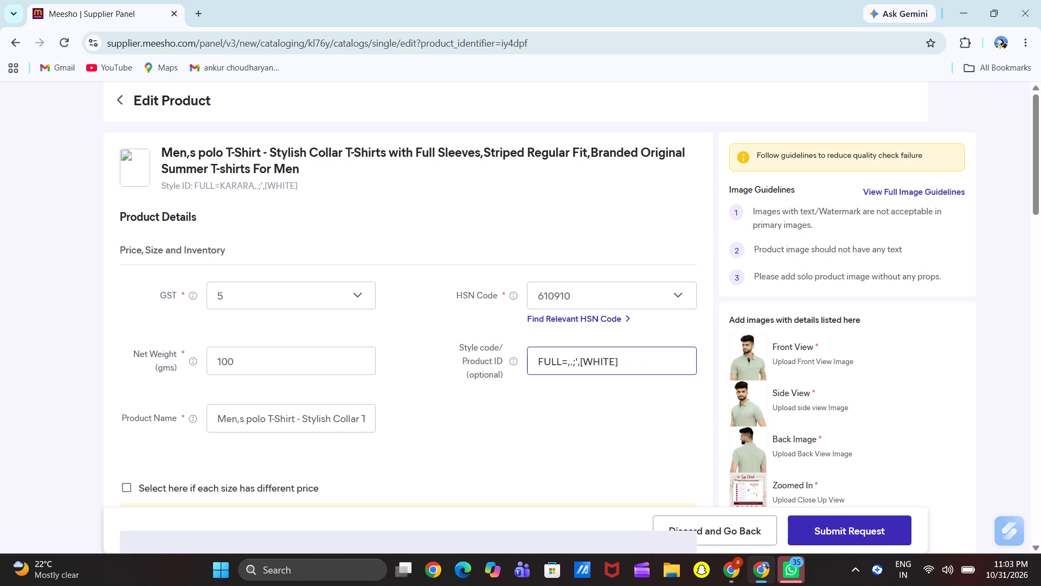
pyautogui.write('FRO')
pyautogui.press('BackSpace')
pyautogui.write('ILL')
pyautogui.click(857, 533)
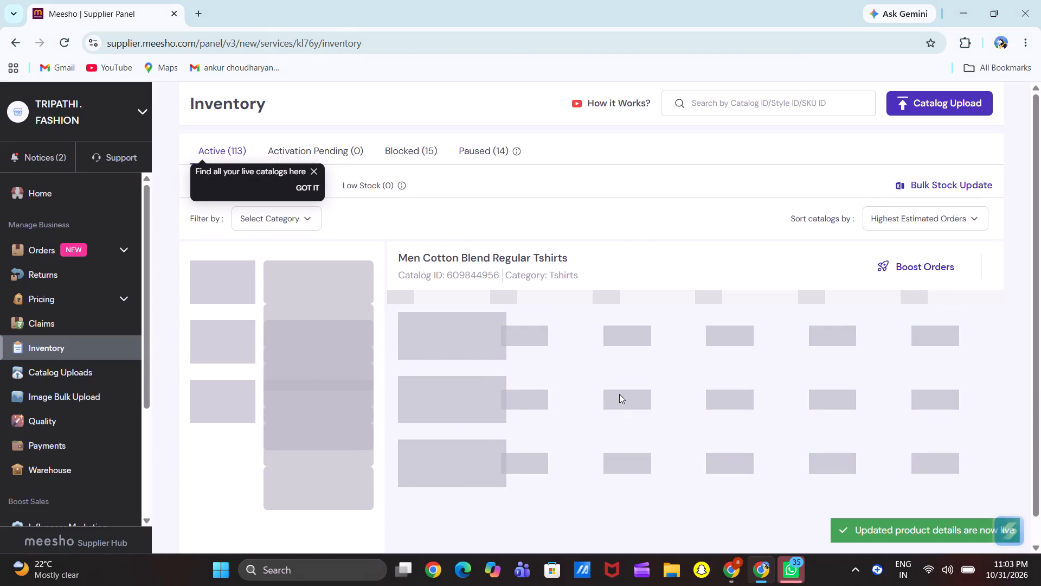
# In catalog 610401019, change the camel size S T-shirt's style code to FULL=FRILL';/.[CAMEL] and submit the change request.
pyautogui.click(284, 381)
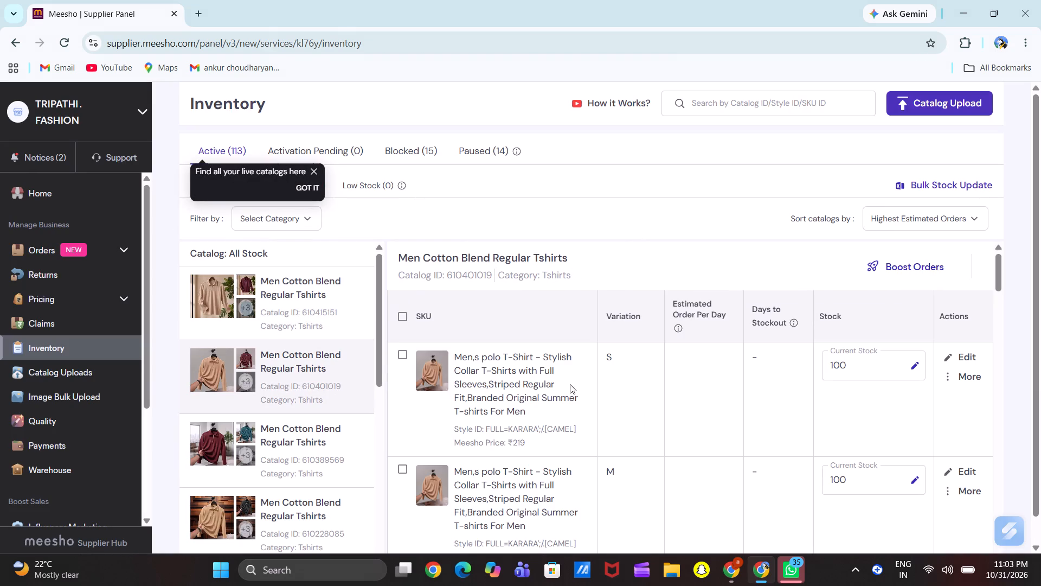
pyautogui.hscroll(1, 575, 421)
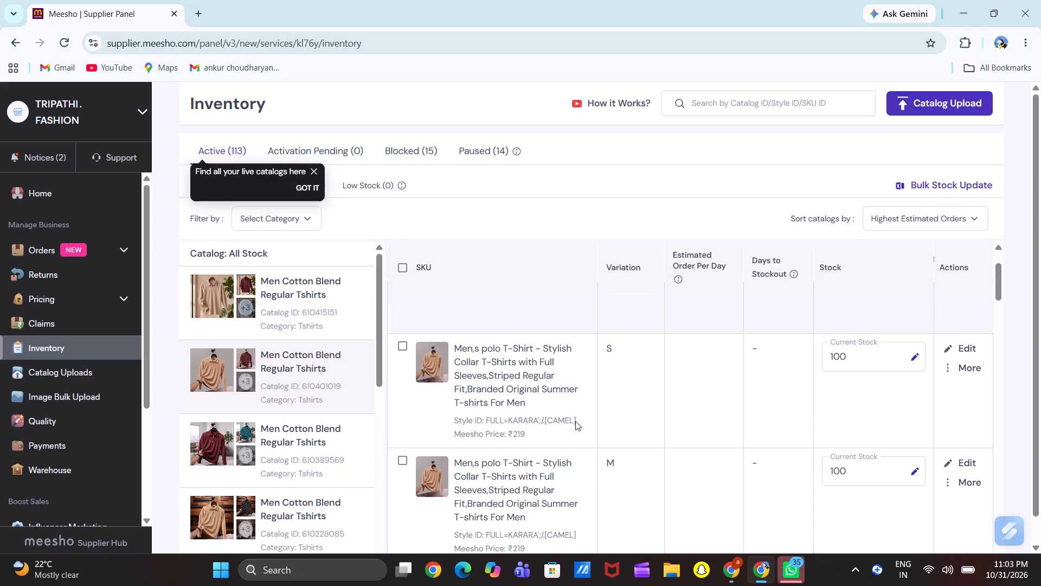
pyautogui.hscroll(1, 575, 421)
pyautogui.click(956, 356)
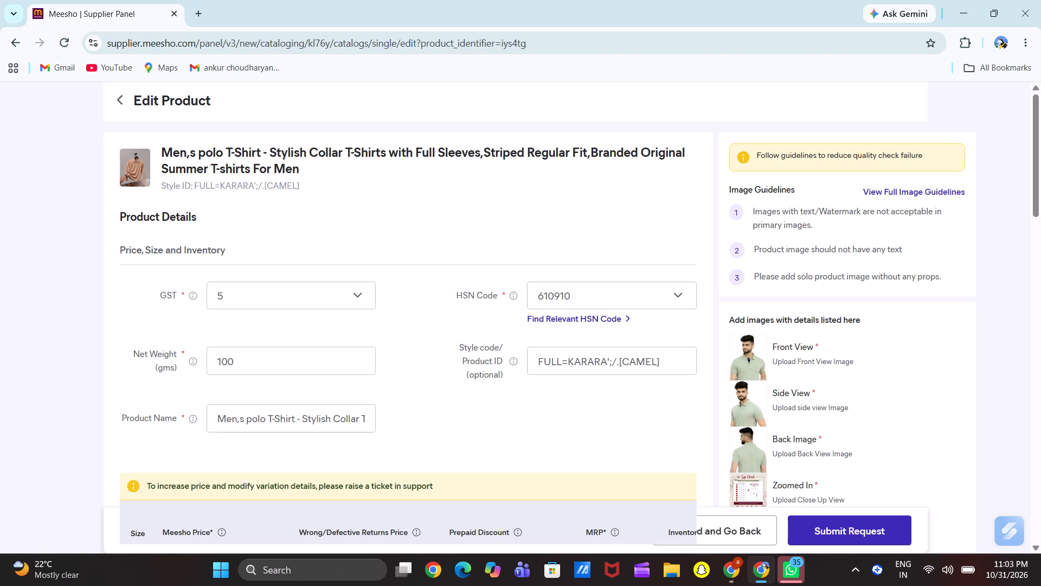
pyautogui.click(606, 362)
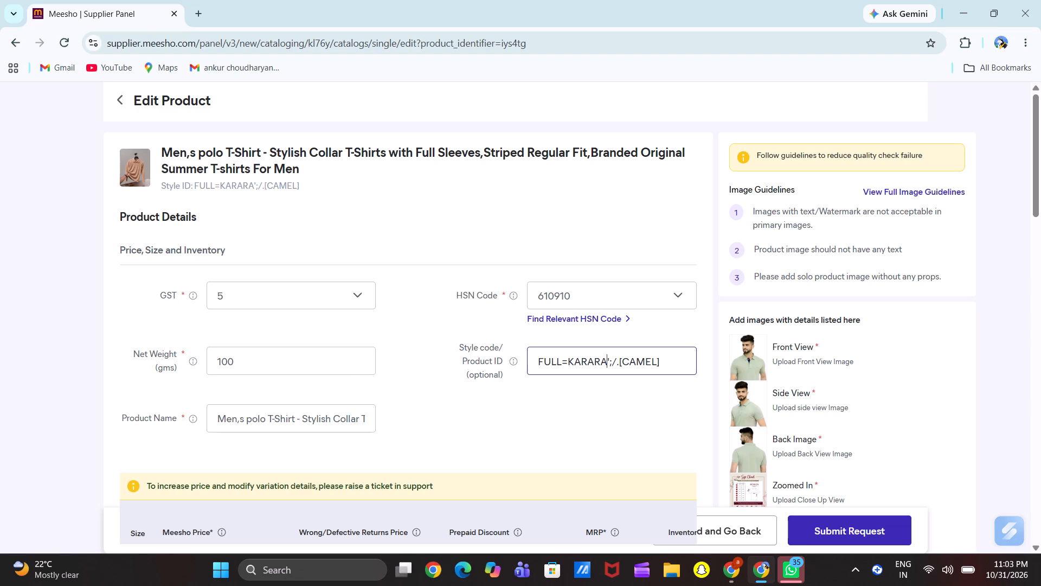
pyautogui.press('BackSpace')
pyautogui.press('BackSpace')
pyautogui.press('BackSpace')
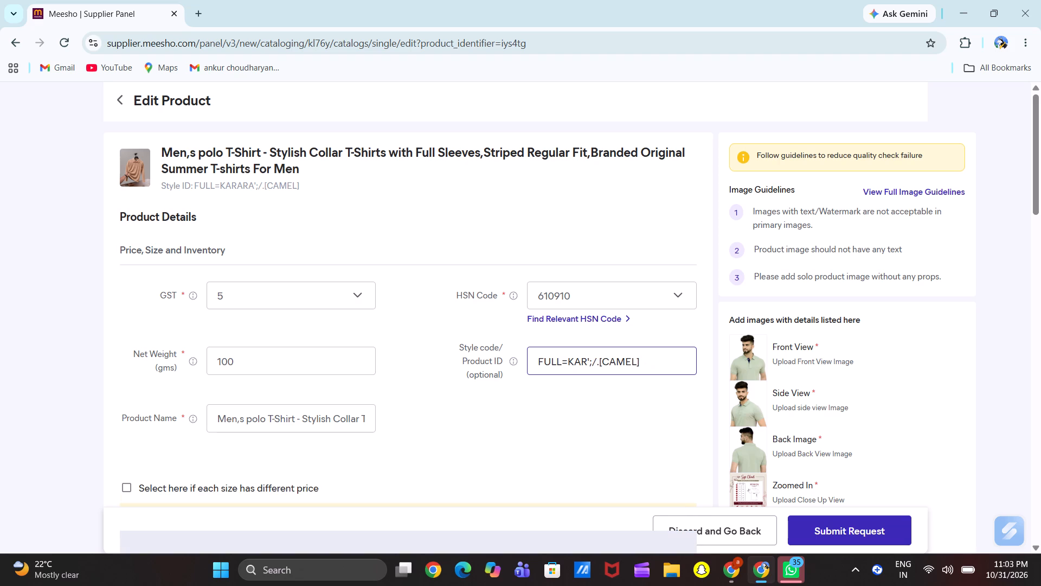
pyautogui.press('BackSpace')
pyautogui.press('BackSpace')
pyautogui.press('BackSpace')
pyautogui.write('FRRIJJ')
pyautogui.press('BackSpace')
pyautogui.press('BackSpace')
pyautogui.press('BackSpace')
pyautogui.press('BackSpace')
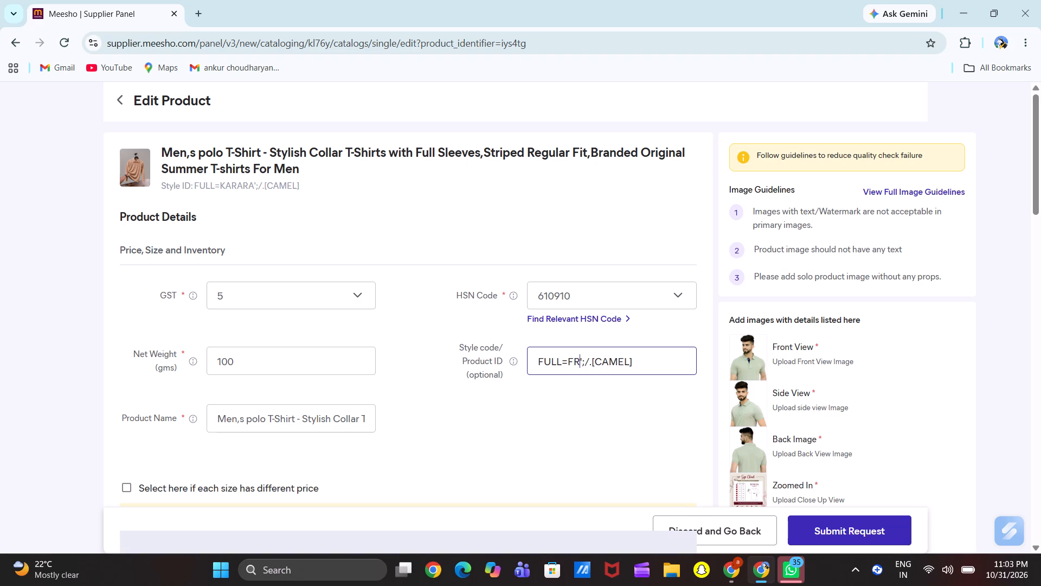
pyautogui.write('ILL')
pyautogui.scroll(-12, 619, 390)
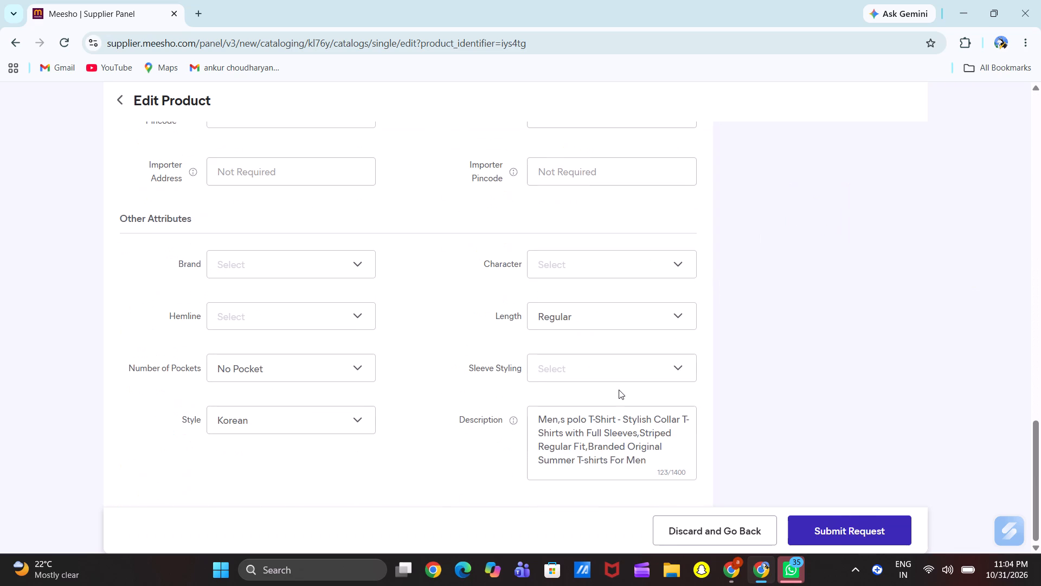
pyautogui.click(844, 527)
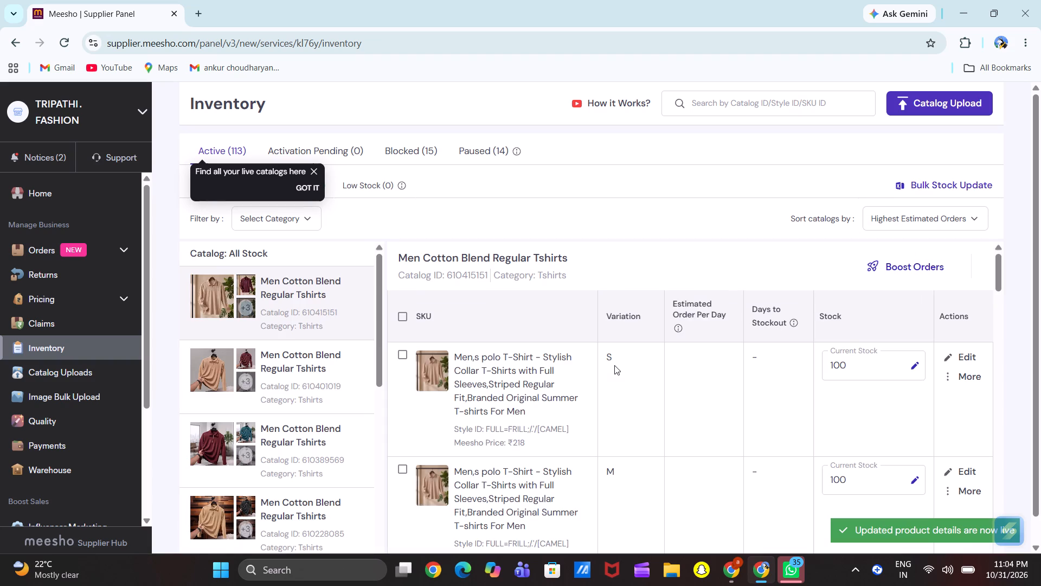
# In catalog 610401019, change the maroon size S T-shirt's style code to FULL=FRILL;/.'[MAROON] and submit the change request.
pyautogui.click(355, 369)
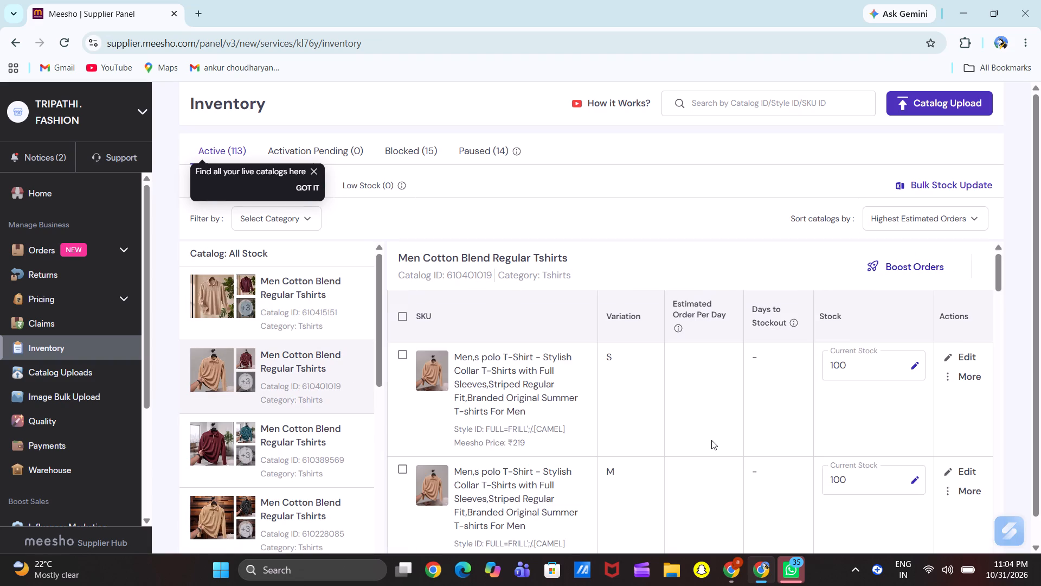
pyautogui.scroll(-5, 711, 440)
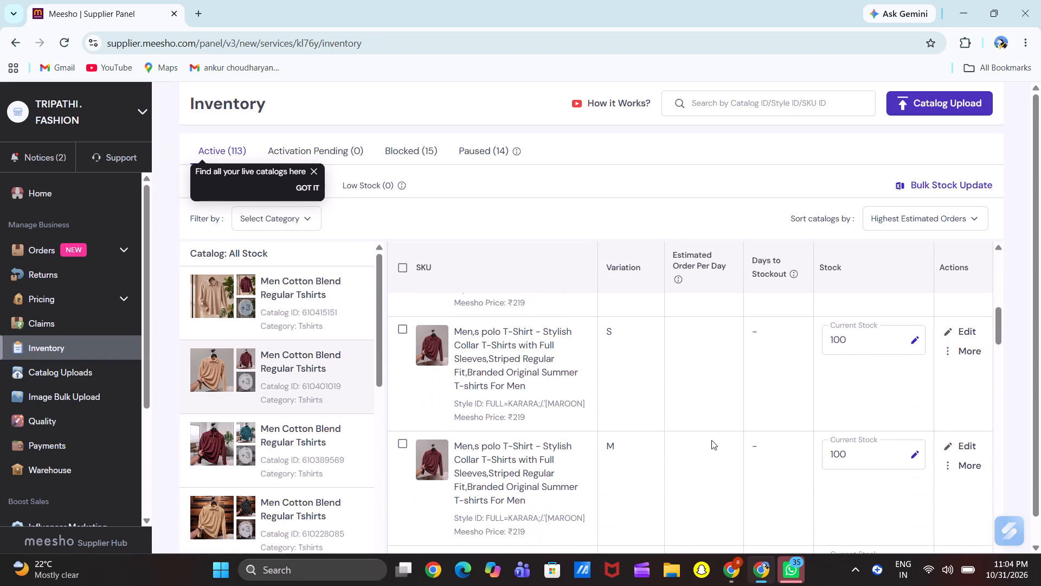
pyautogui.click(975, 329)
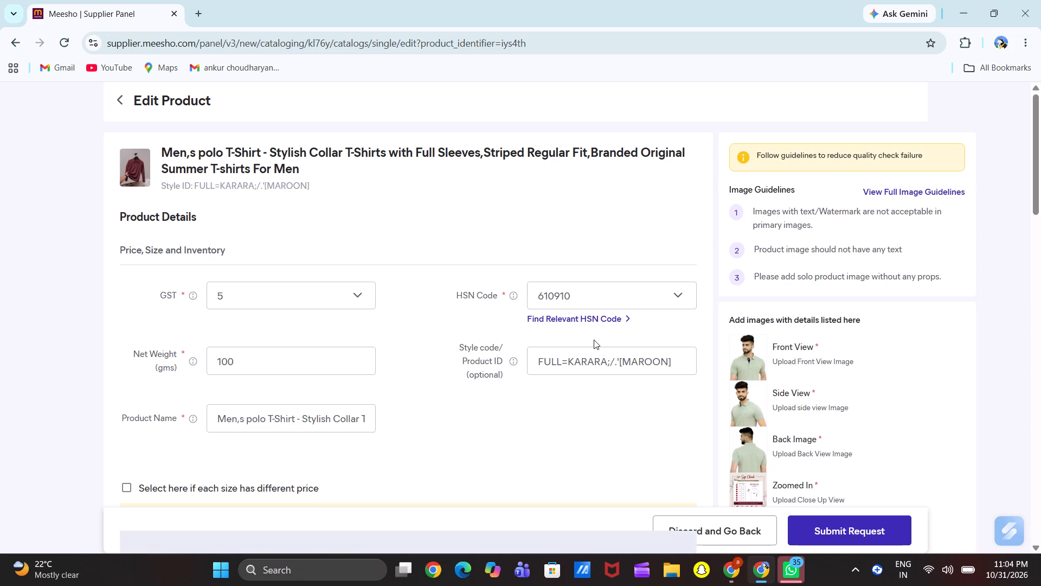
pyautogui.click(603, 359)
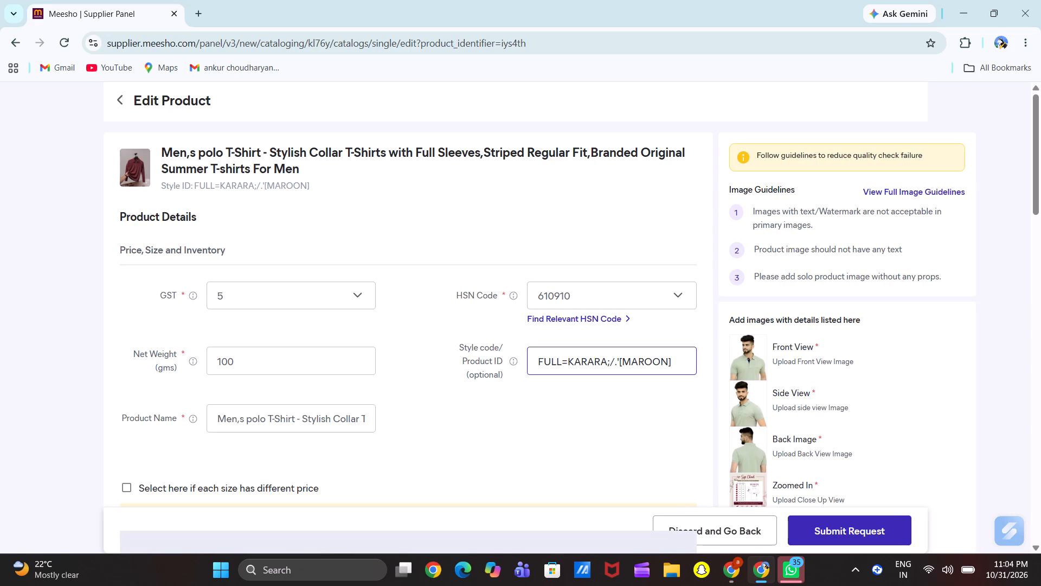
pyautogui.click(606, 360)
pyautogui.scroll(-5, 665, 349)
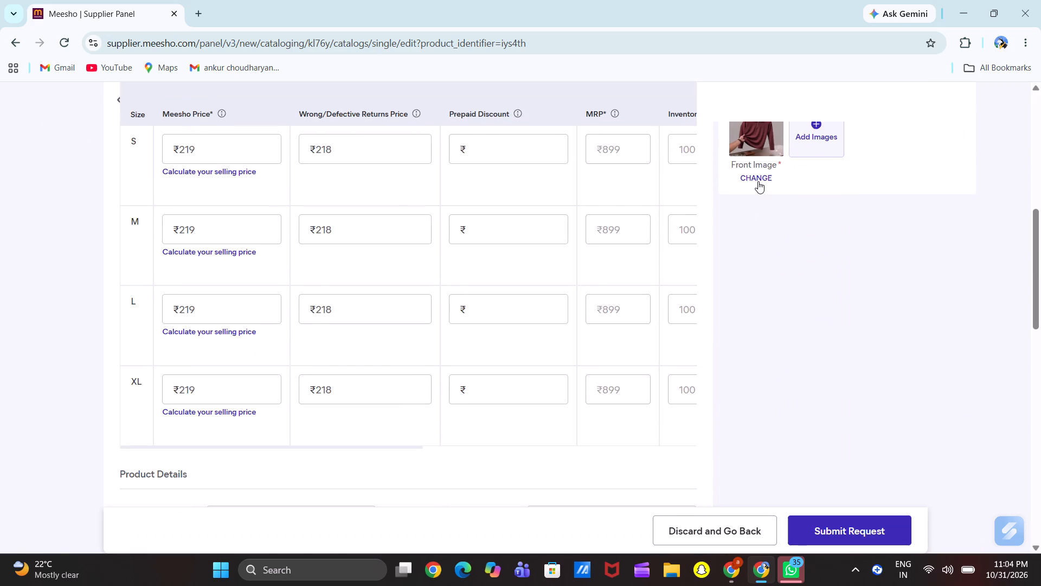
pyautogui.scroll(1, 758, 181)
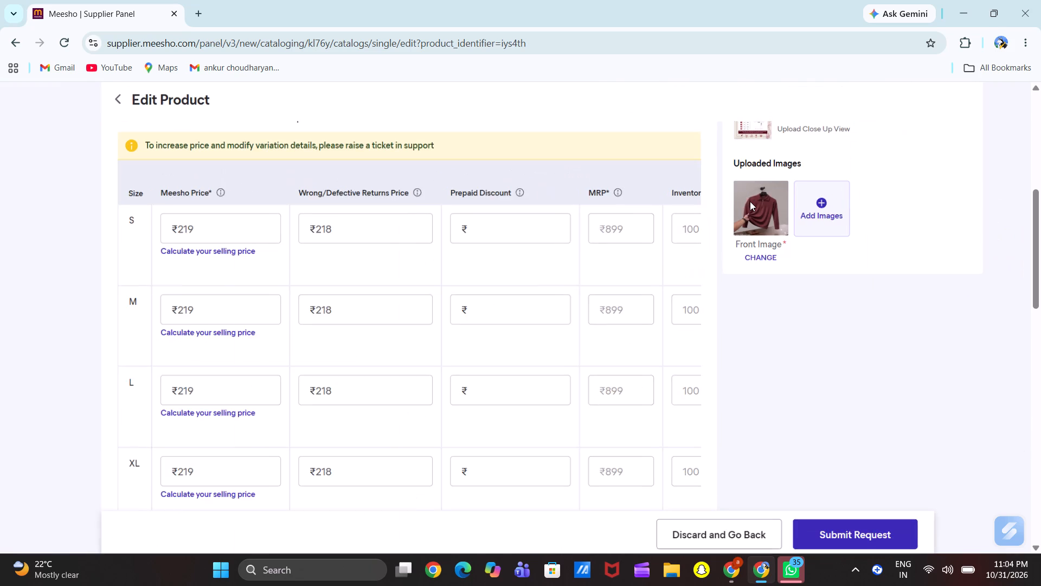
pyautogui.scroll(5, 484, 234)
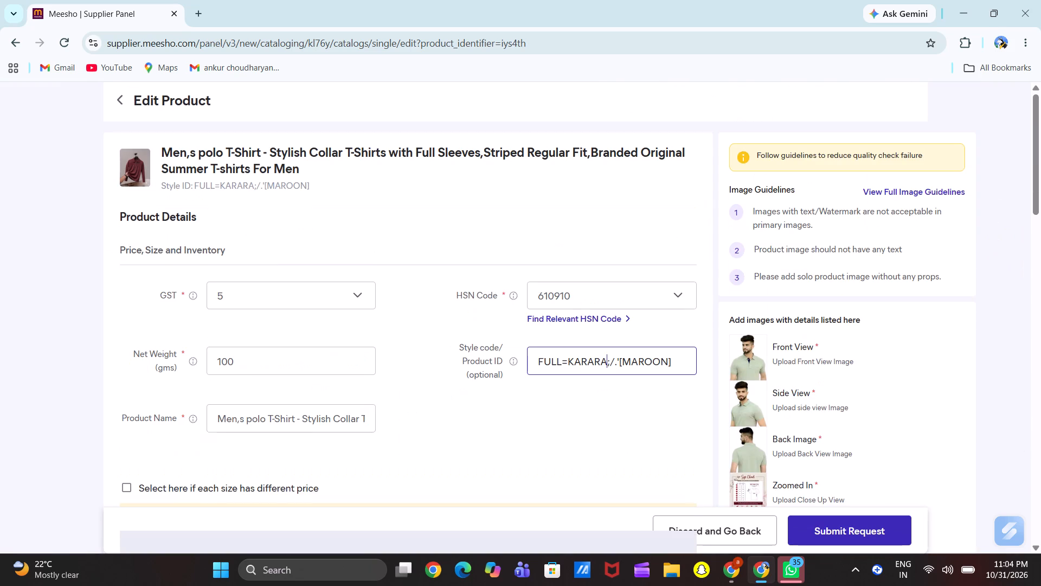
pyautogui.press('BackSpace')
pyautogui.press('BackSpace')
pyautogui.press('BackSpace')
pyautogui.press('BackSpace')
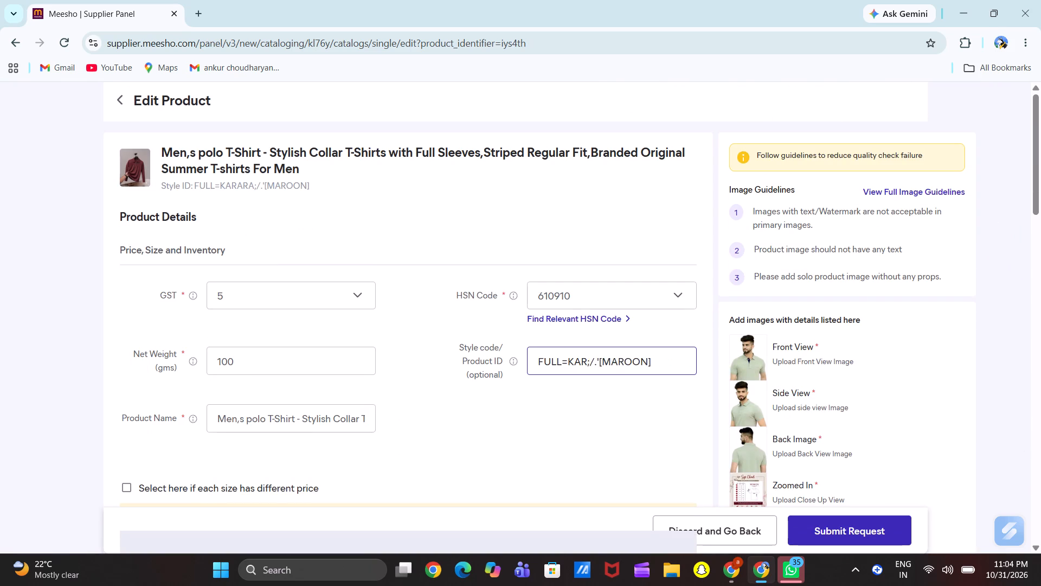
pyautogui.press('BackSpace')
pyautogui.press('BackSpace')
pyautogui.write('FRILL')
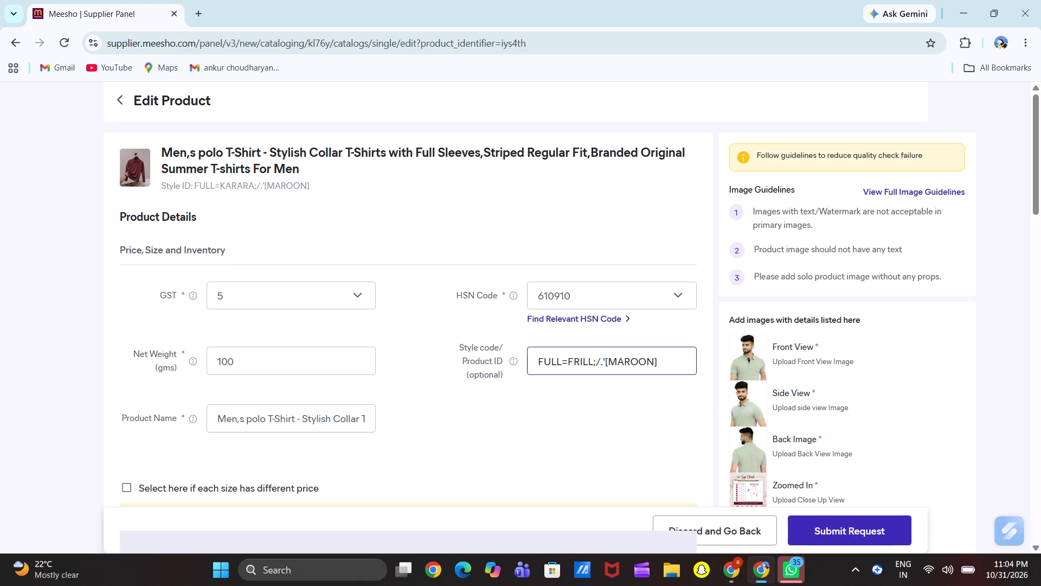
pyautogui.click(854, 525)
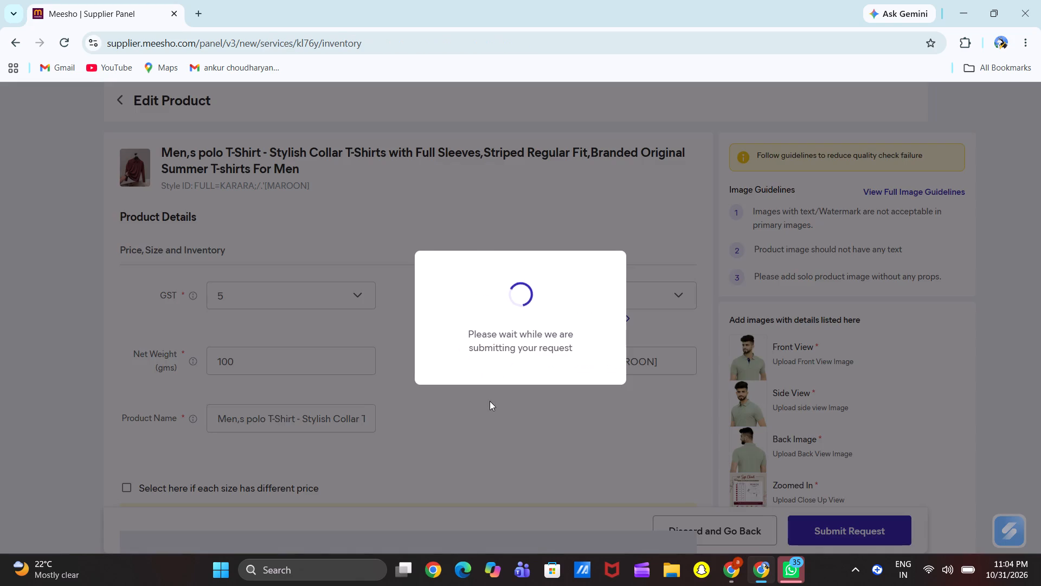
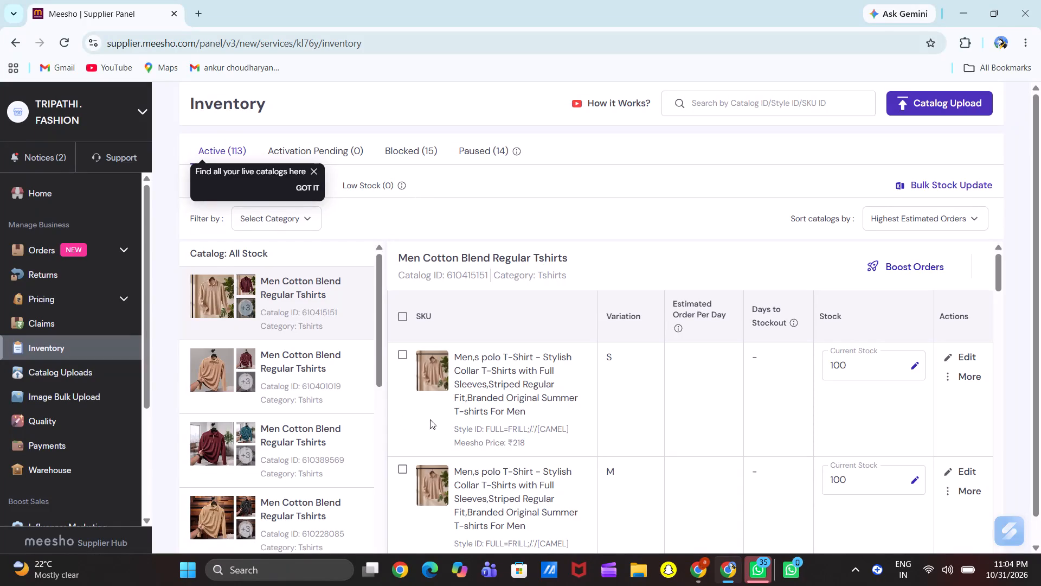
# Examine the style IDs of every T-shirt colour in catalog 610415151.
pyautogui.scroll(-3, 478, 434)
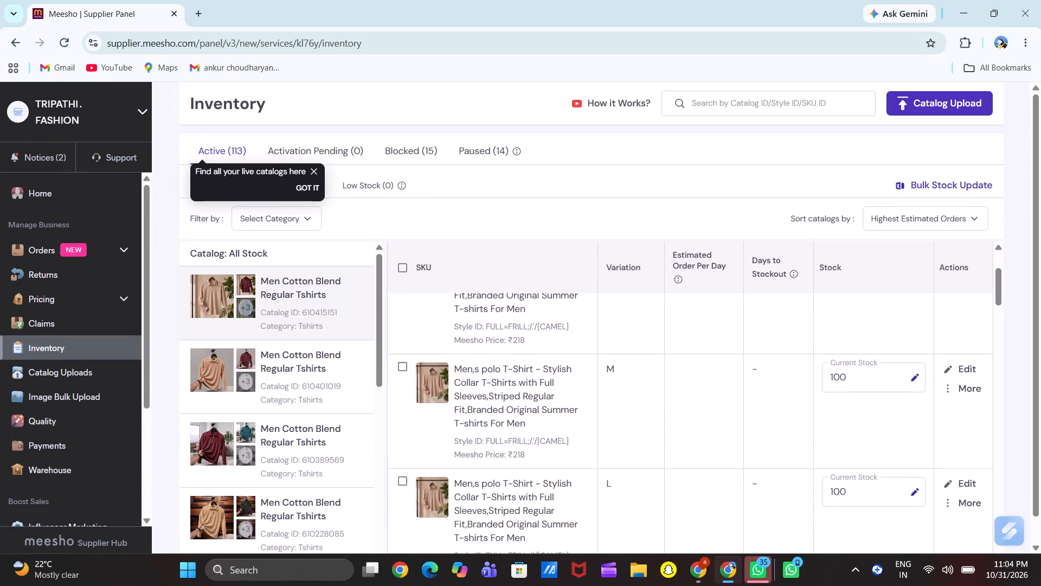
pyautogui.scroll(-5, 478, 434)
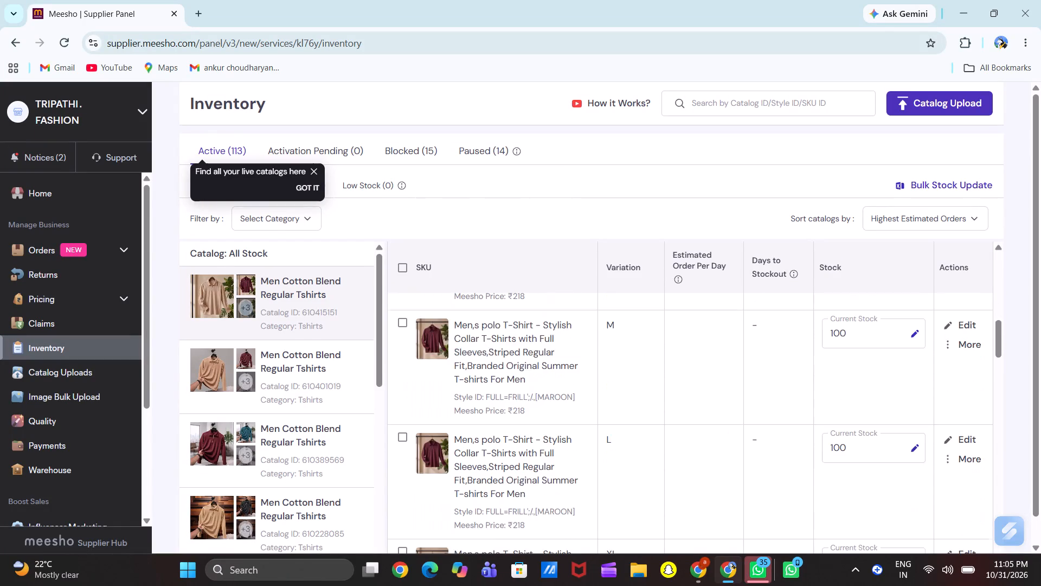
pyautogui.scroll(-6, 478, 434)
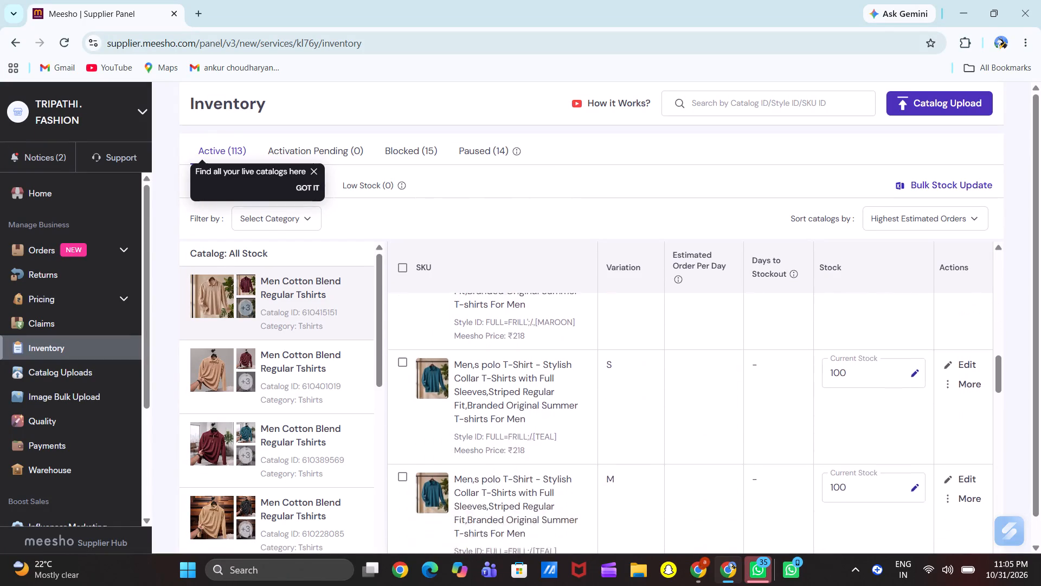
pyautogui.scroll(-5, 478, 434)
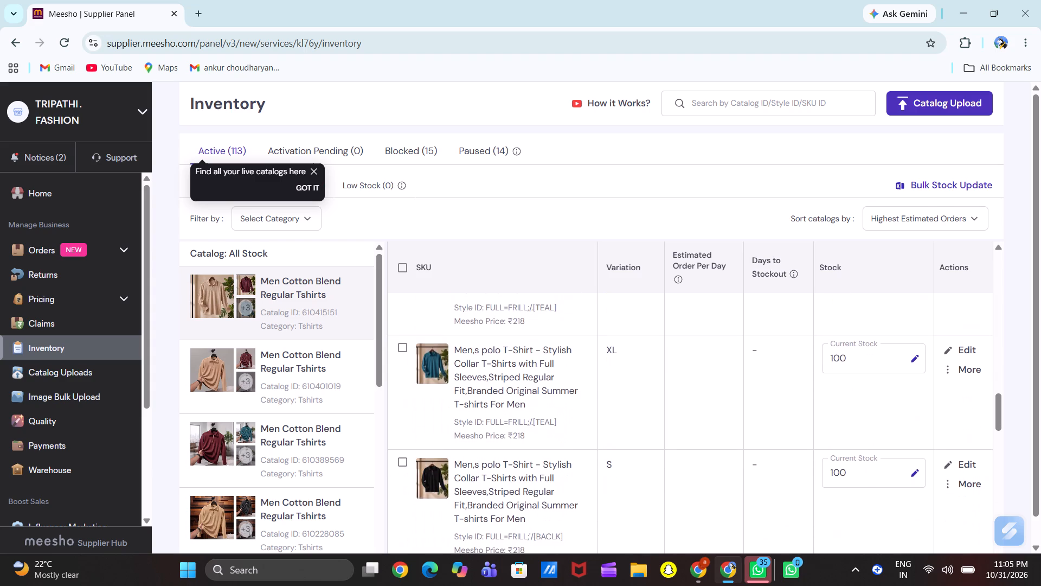
pyautogui.scroll(-7, 478, 434)
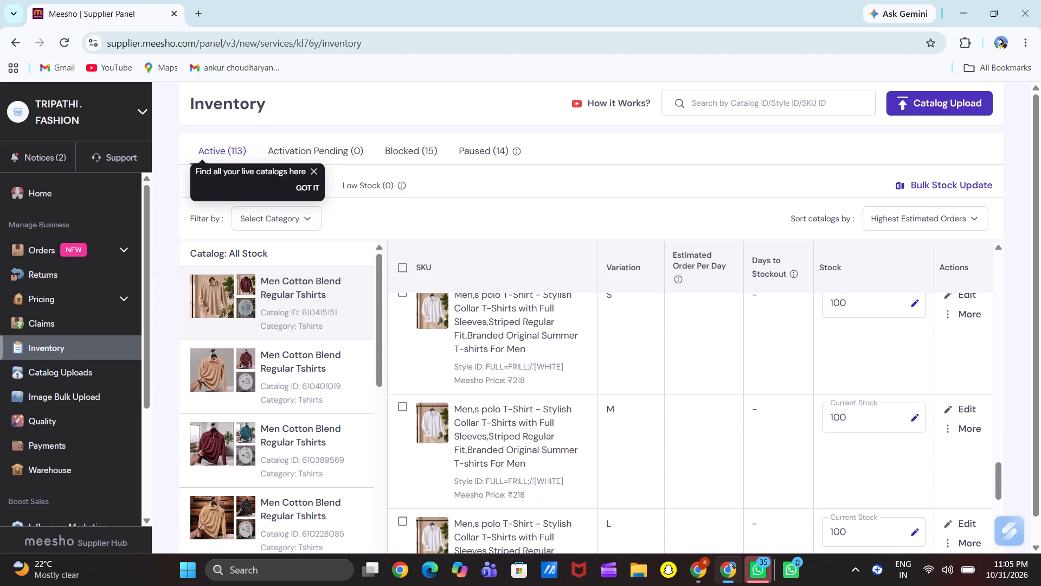
pyautogui.scroll(-8, 478, 434)
pyautogui.scroll(8, 478, 434)
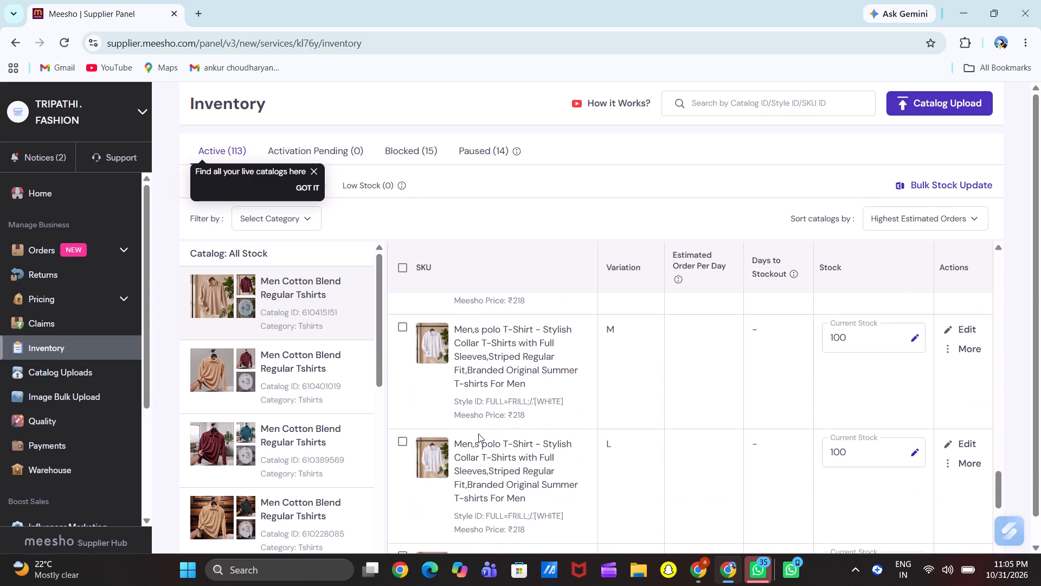
pyautogui.scroll(11, 478, 434)
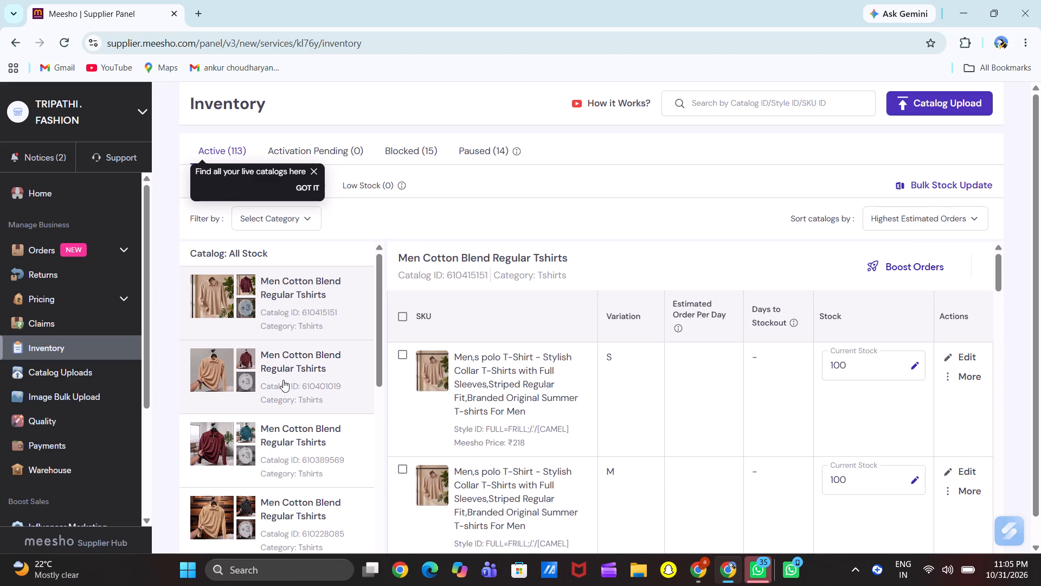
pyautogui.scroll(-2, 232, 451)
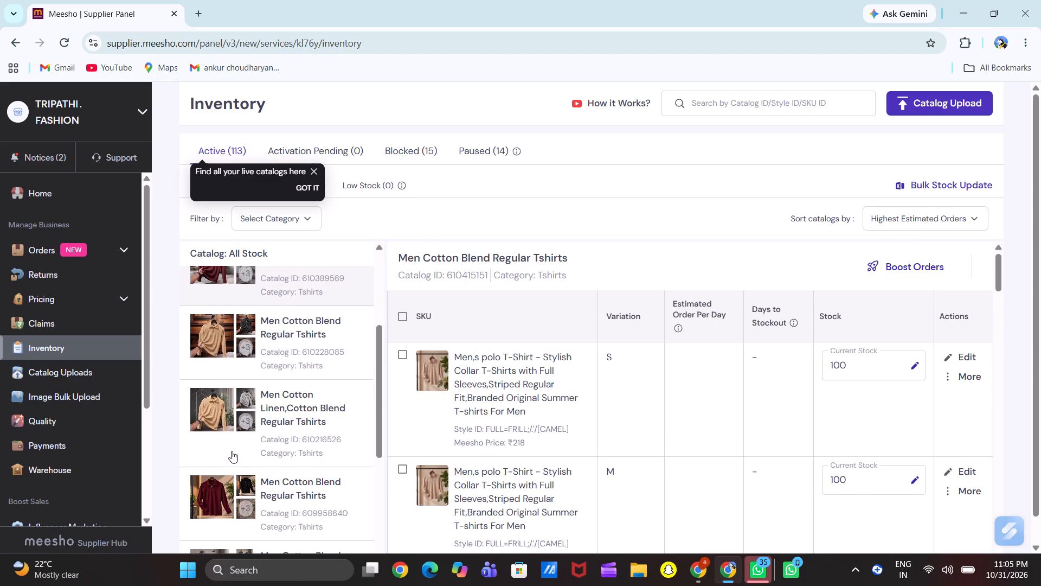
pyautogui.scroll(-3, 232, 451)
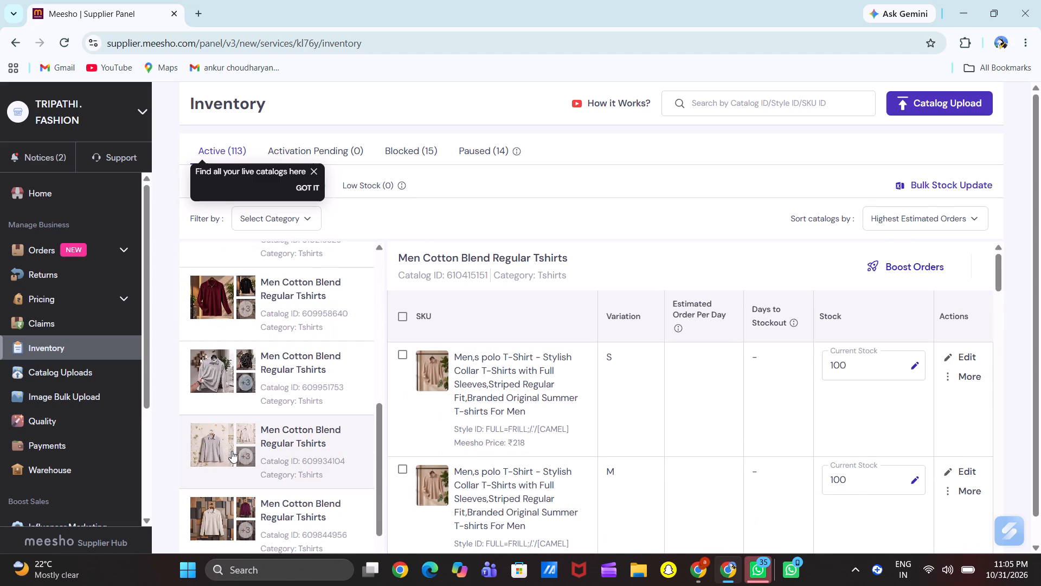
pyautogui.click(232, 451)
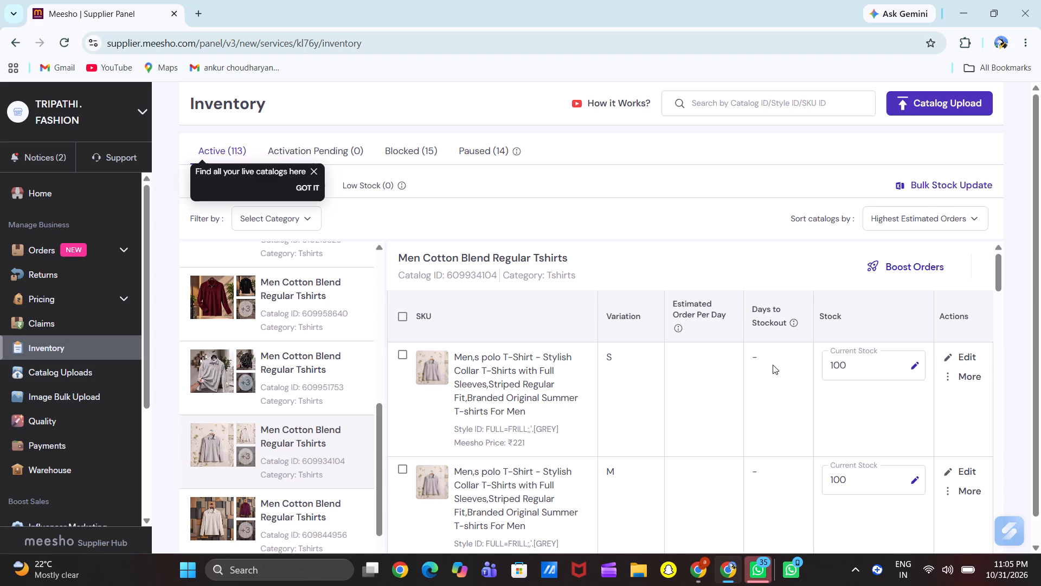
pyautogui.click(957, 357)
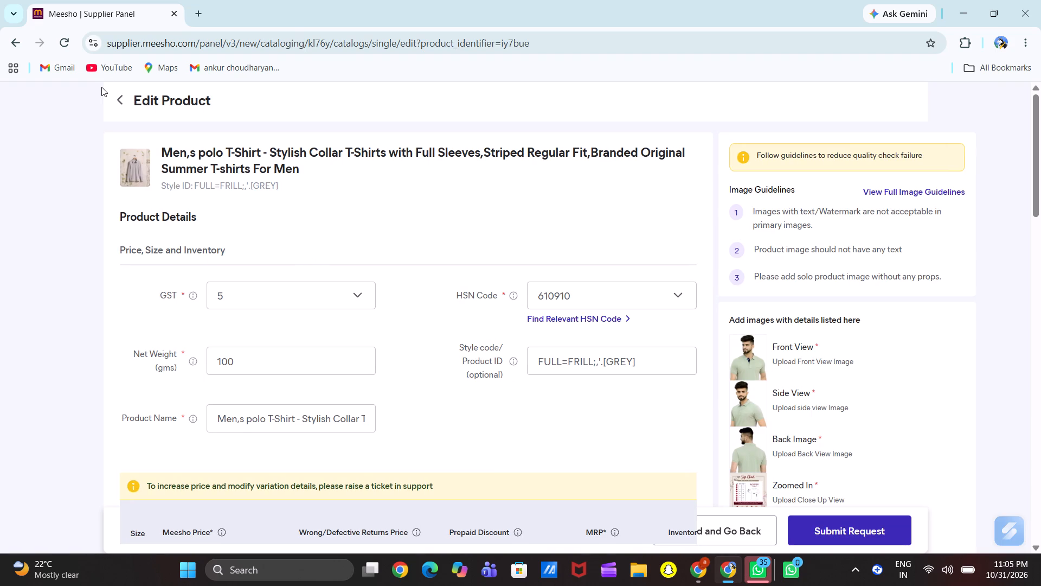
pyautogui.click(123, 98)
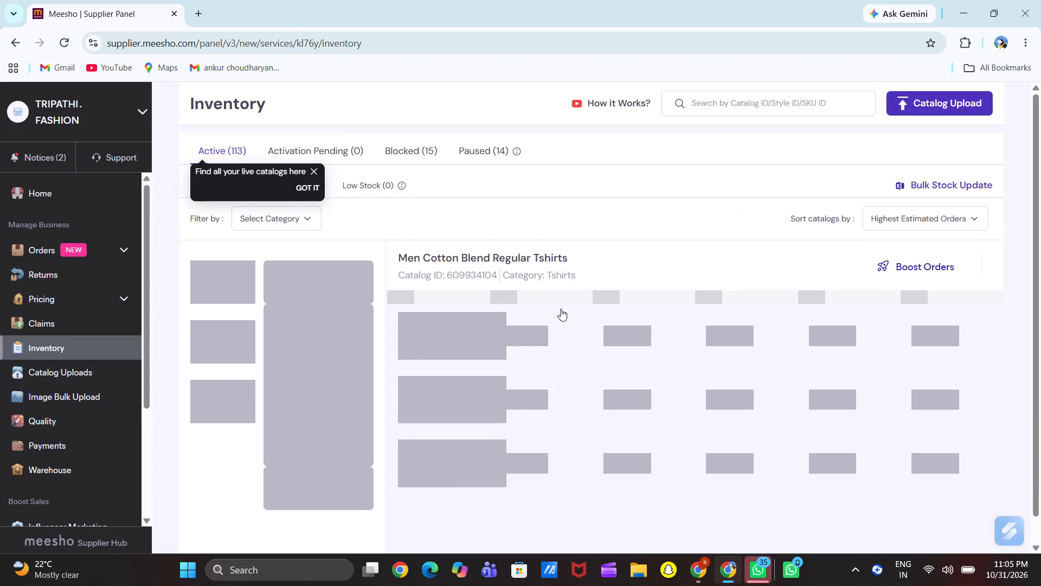
# Examine the style IDs of every colour in catalog 609934104, including the teal size XL T-shirt's product details.
pyautogui.scroll(-1, 612, 418)
pyautogui.scroll(-2, 253, 463)
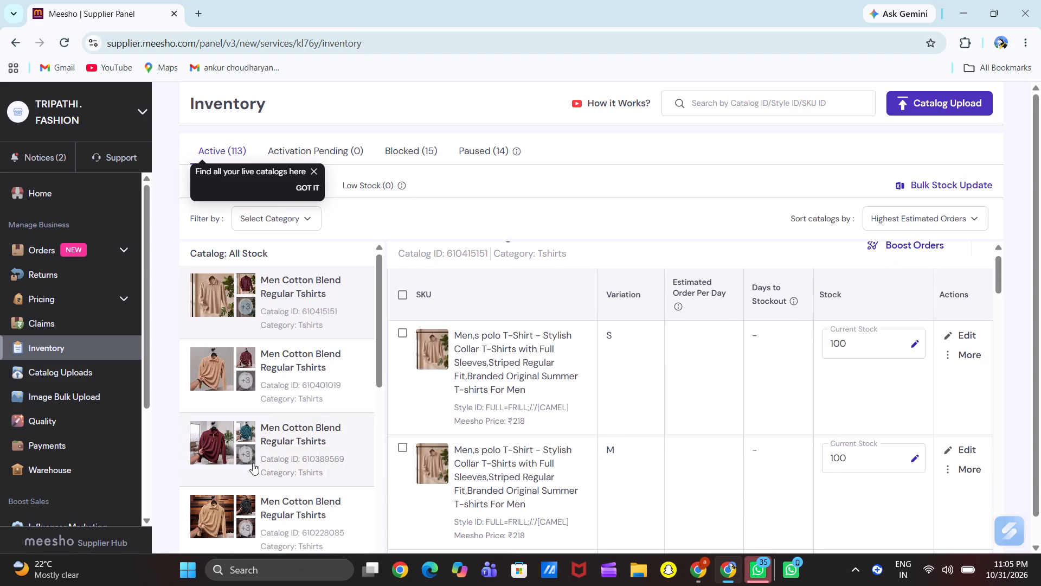
pyautogui.scroll(-2, 253, 463)
pyautogui.click(206, 444)
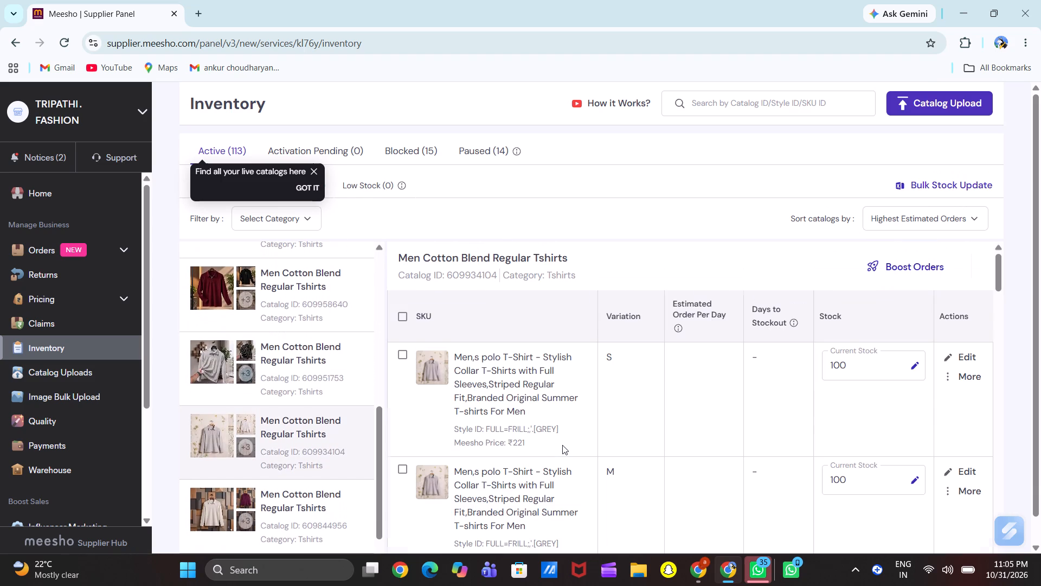
pyautogui.scroll(-4, 631, 429)
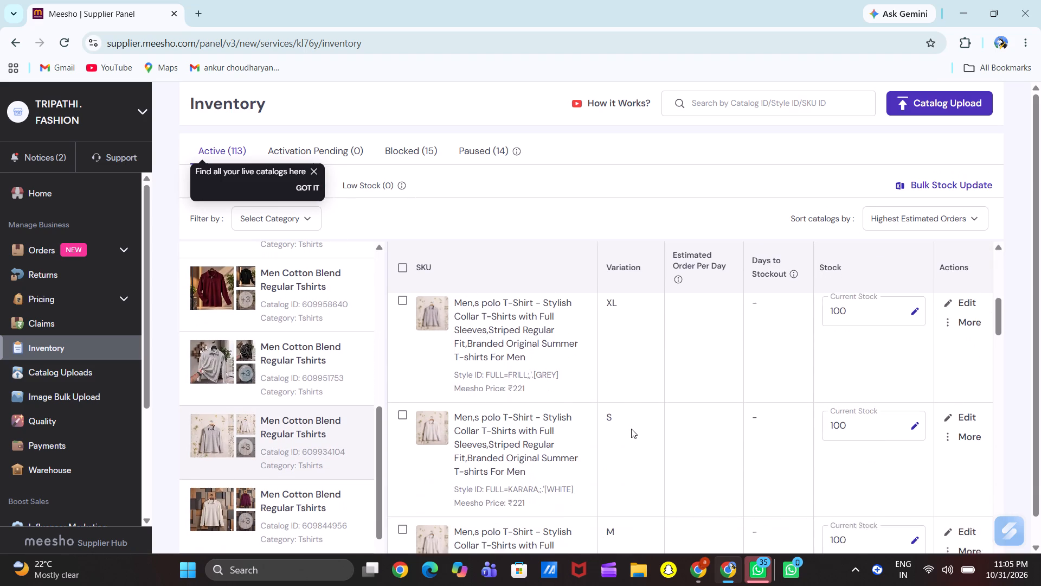
pyautogui.scroll(-5, 631, 429)
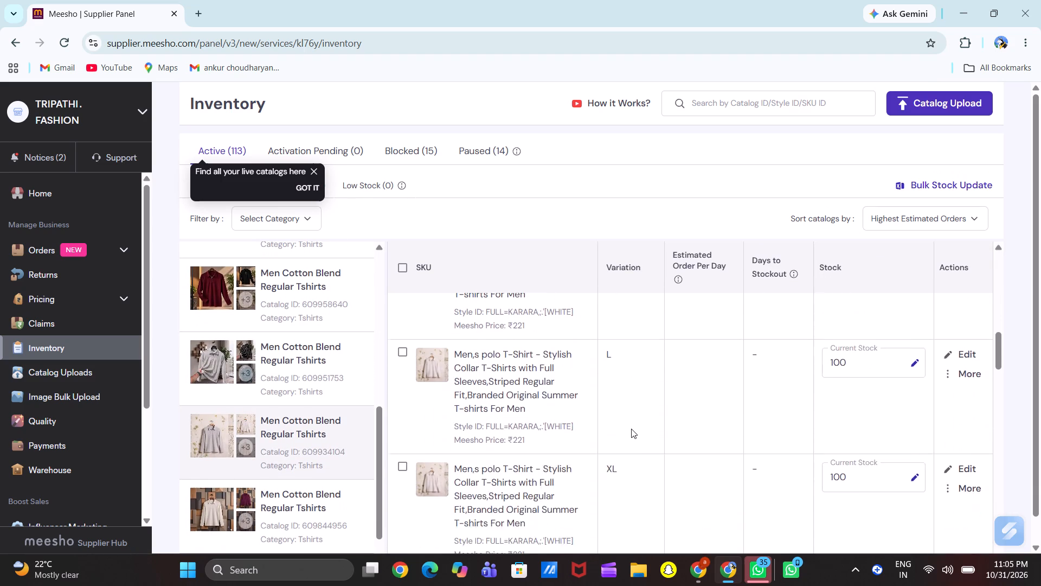
pyautogui.scroll(-3, 631, 429)
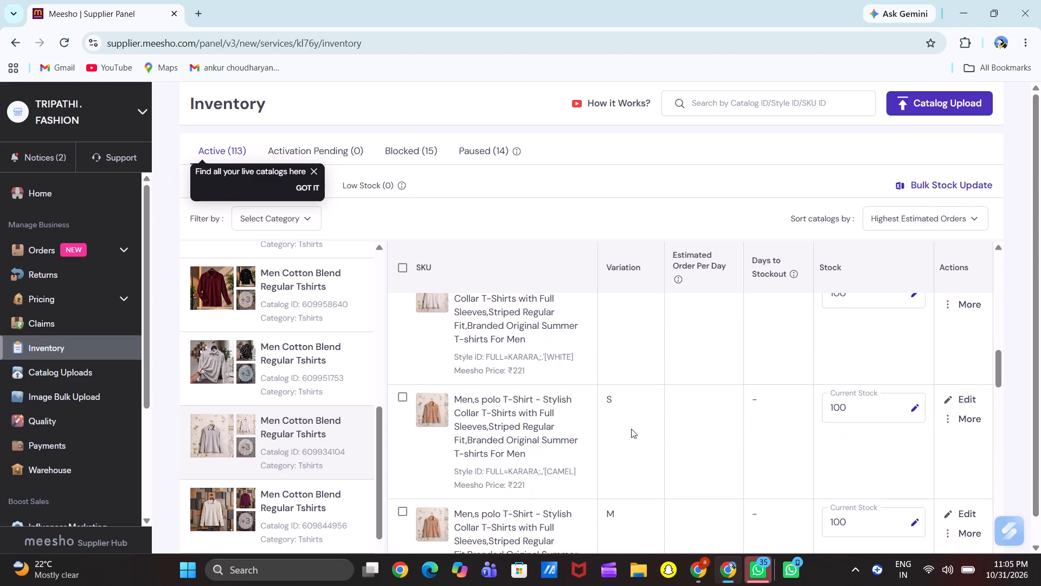
pyautogui.scroll(-10, 631, 429)
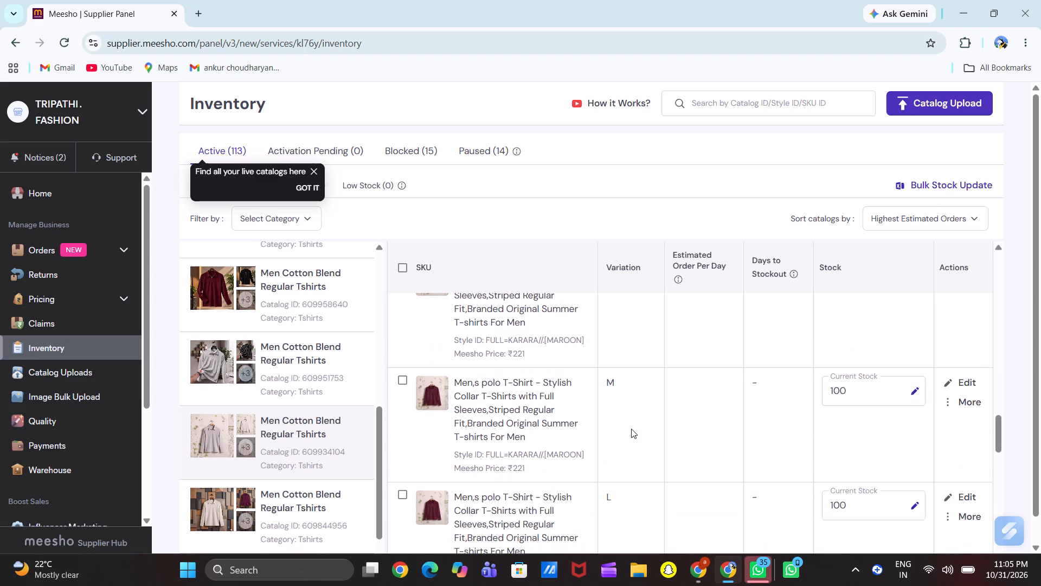
pyautogui.scroll(-10, 631, 429)
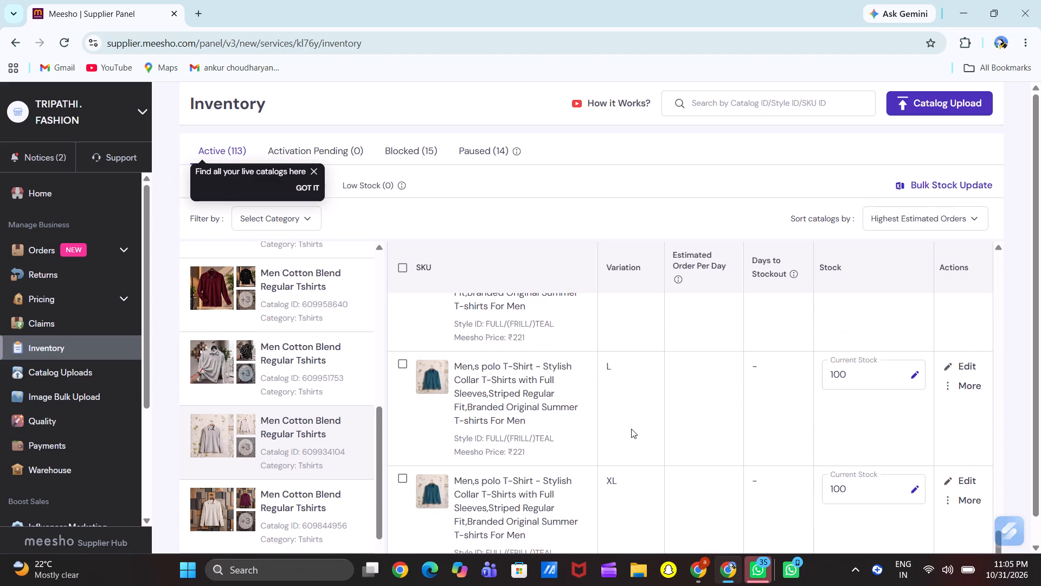
pyautogui.click(968, 485)
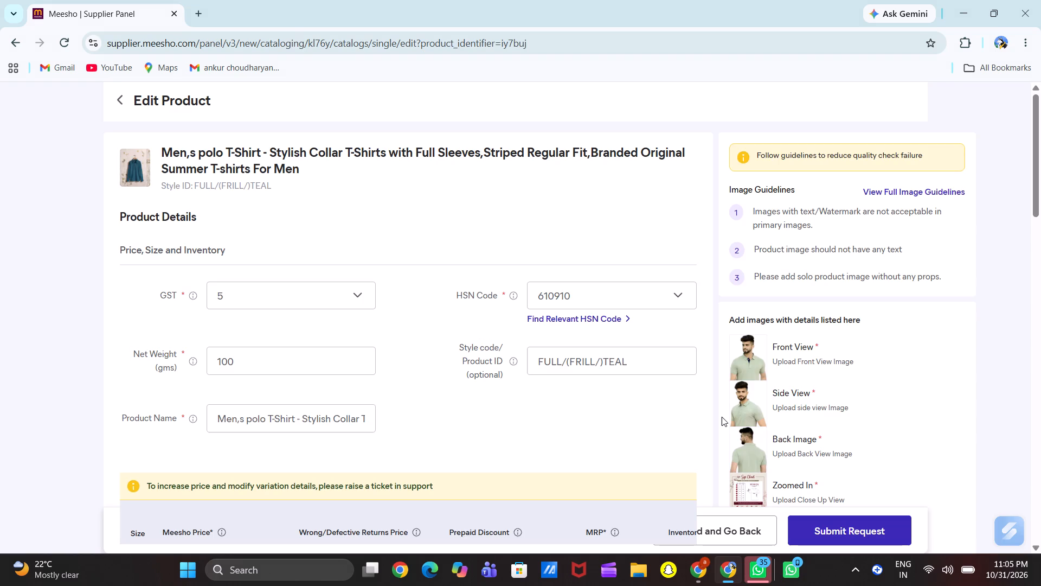
pyautogui.click(123, 95)
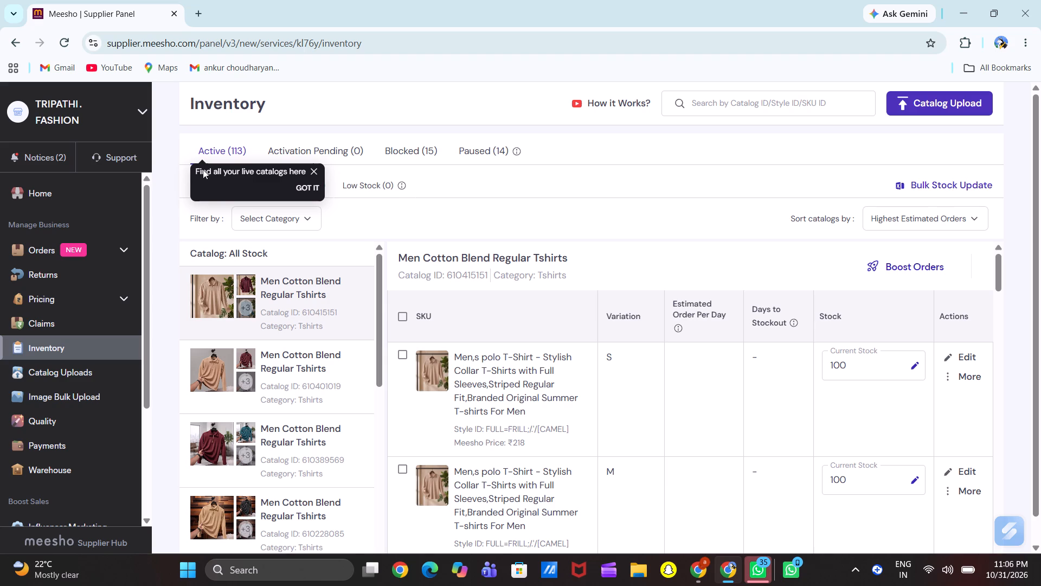
# In catalog 609934104, change the white size L T-shirt's style code to FULL=FRILL,;.'[WHITE] and submit the change request.
pyautogui.scroll(-4, 242, 434)
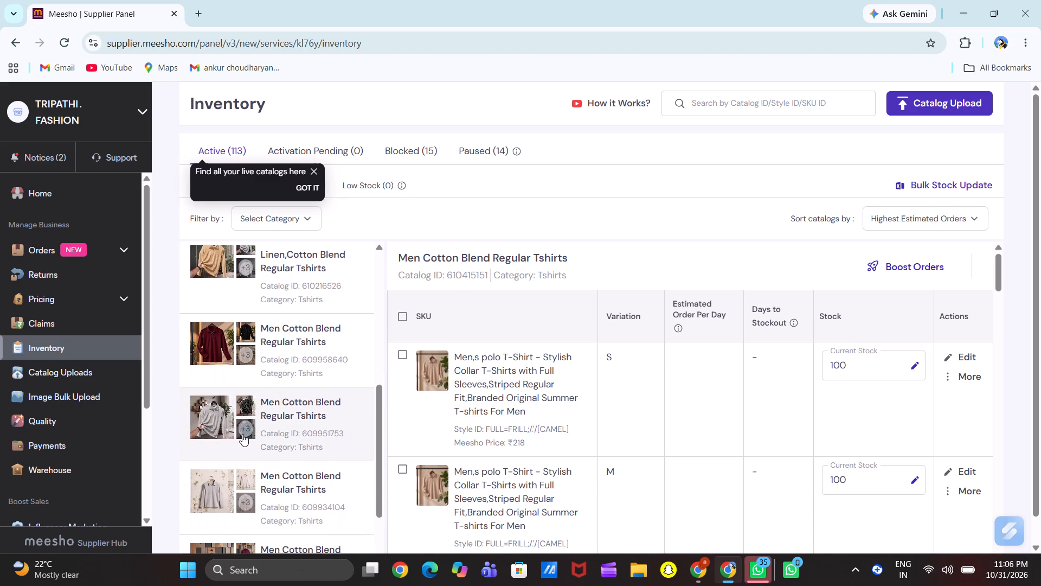
pyautogui.scroll(-1, 242, 434)
pyautogui.click(242, 434)
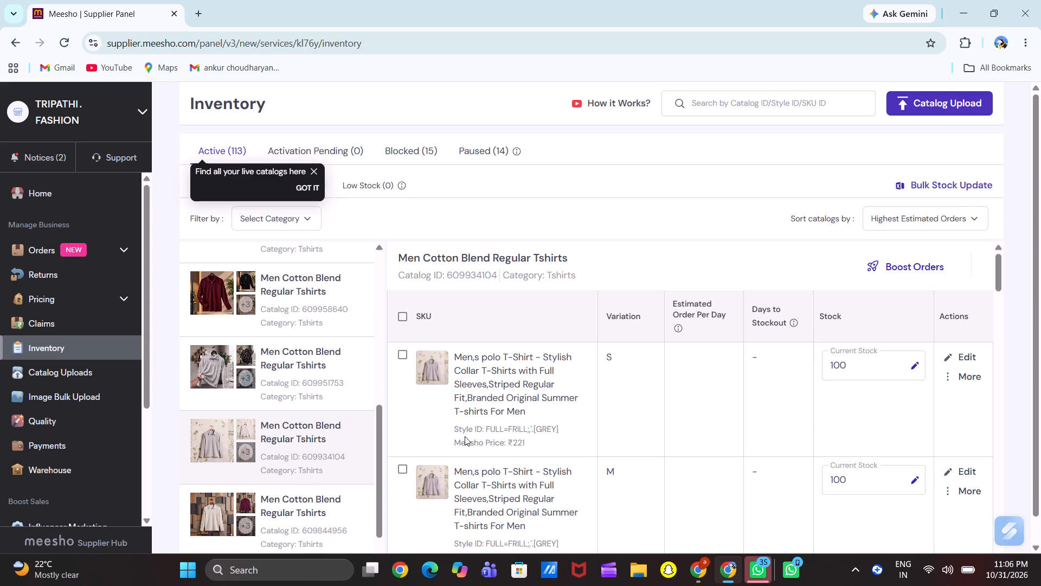
pyautogui.scroll(-4, 735, 424)
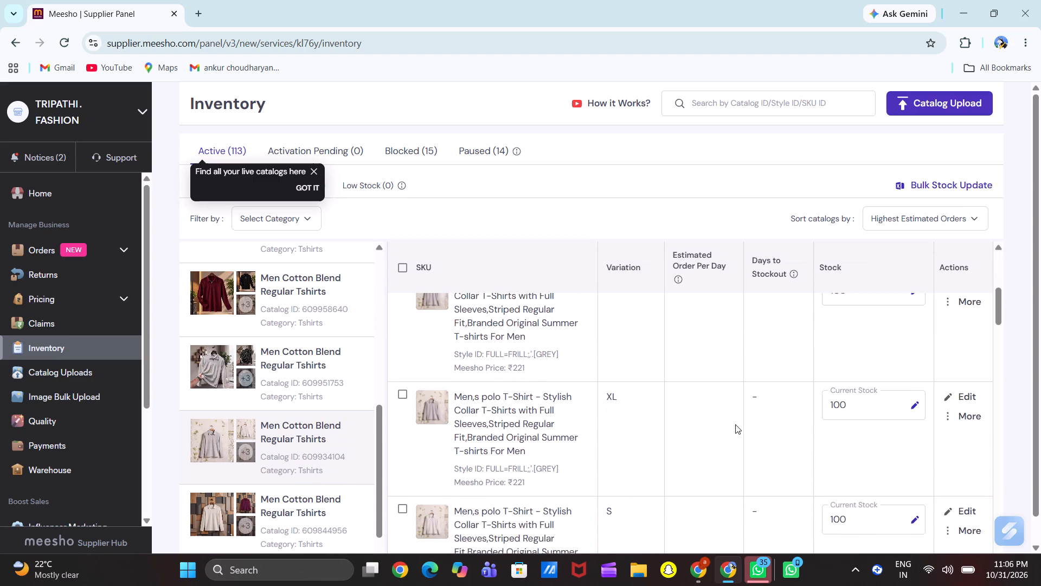
pyautogui.scroll(-2, 735, 424)
pyautogui.scroll(1, 735, 424)
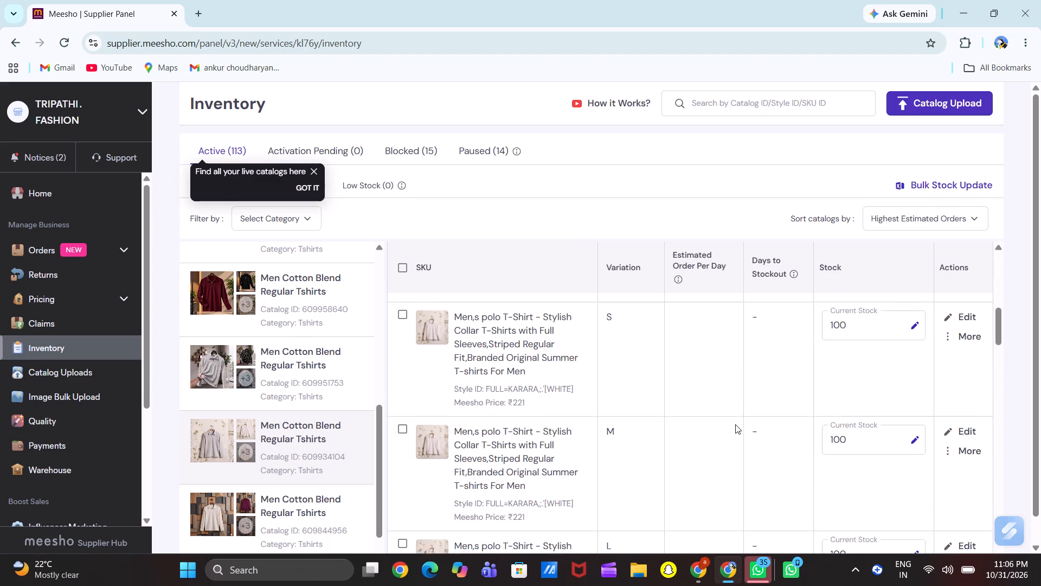
pyautogui.scroll(4, 735, 424)
pyautogui.scroll(-1, 735, 424)
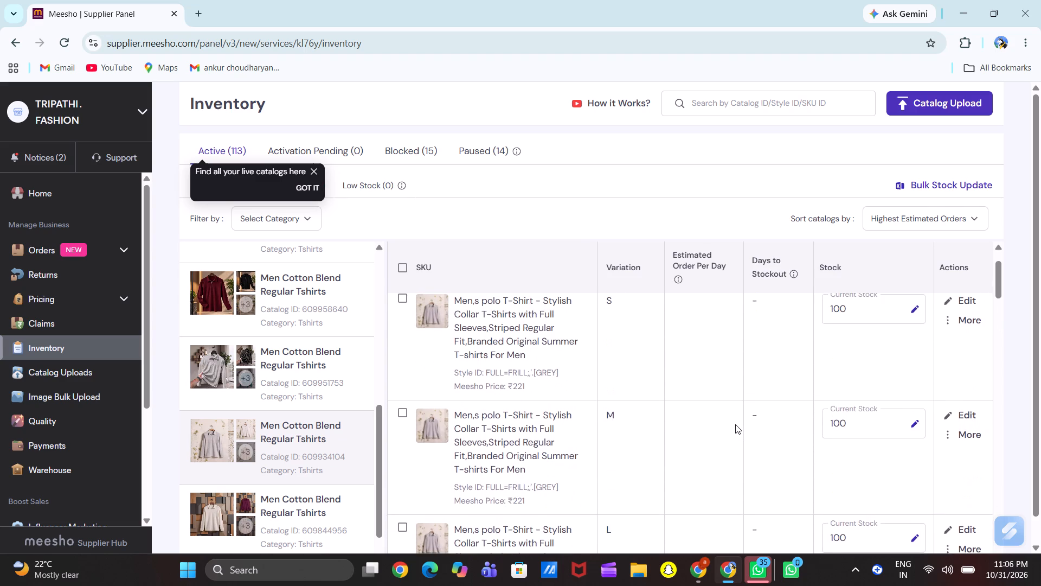
pyautogui.scroll(-5, 735, 424)
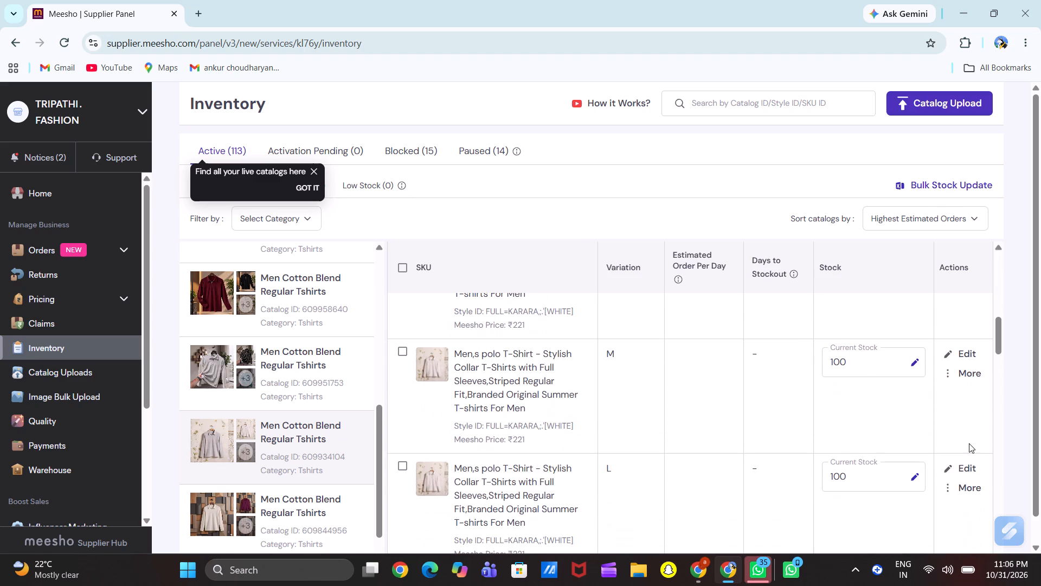
pyautogui.click(957, 463)
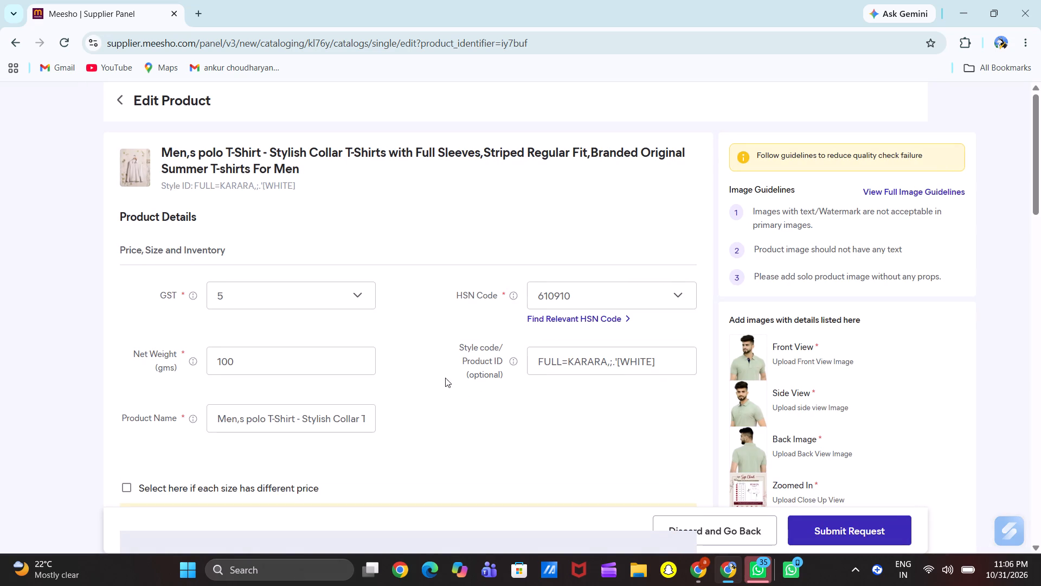
pyautogui.click(606, 359)
pyautogui.press('BackSpace')
pyautogui.press('BackSpace')
pyautogui.press('BackSpace')
pyautogui.press('BackSpace')
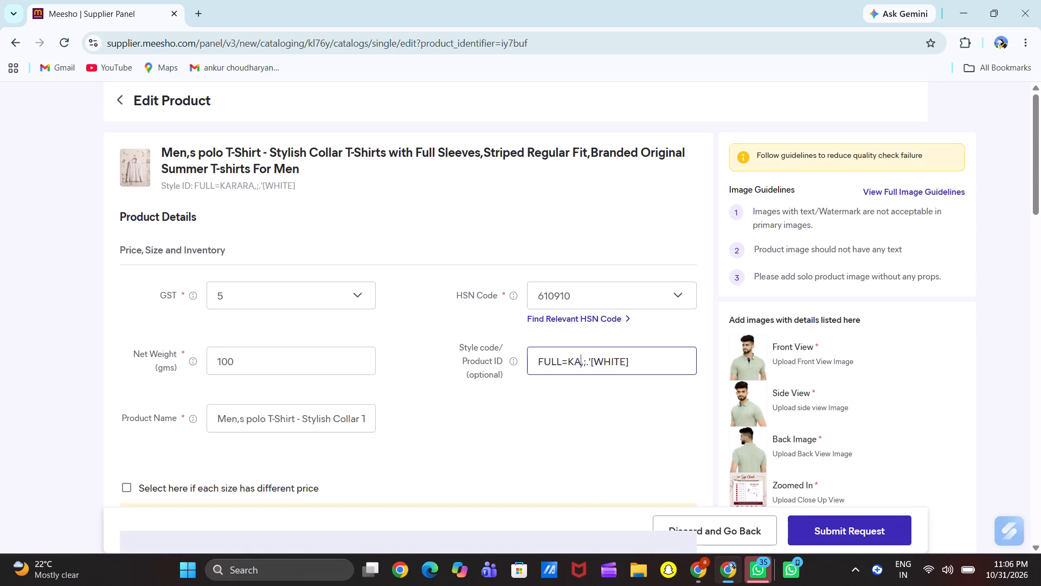
pyautogui.press('BackSpace')
pyautogui.write('FRILL')
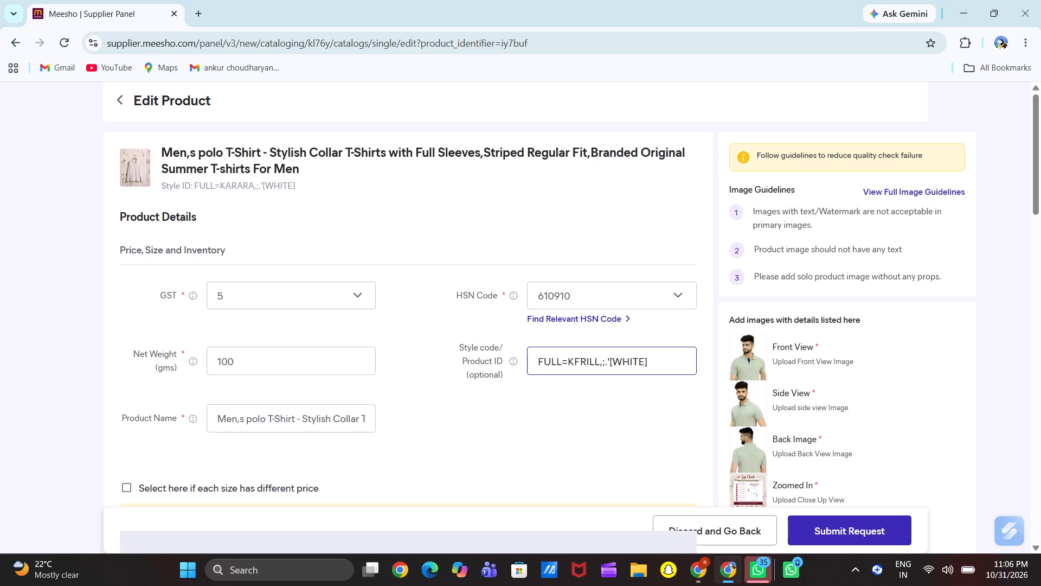
pyautogui.press('BackSpace')
pyautogui.press('BackSpace')
pyautogui.press('BackSpace')
pyautogui.press('BackSpace')
pyautogui.press('BackSpace')
pyautogui.press('BackSpace')
pyautogui.write('FRILL')
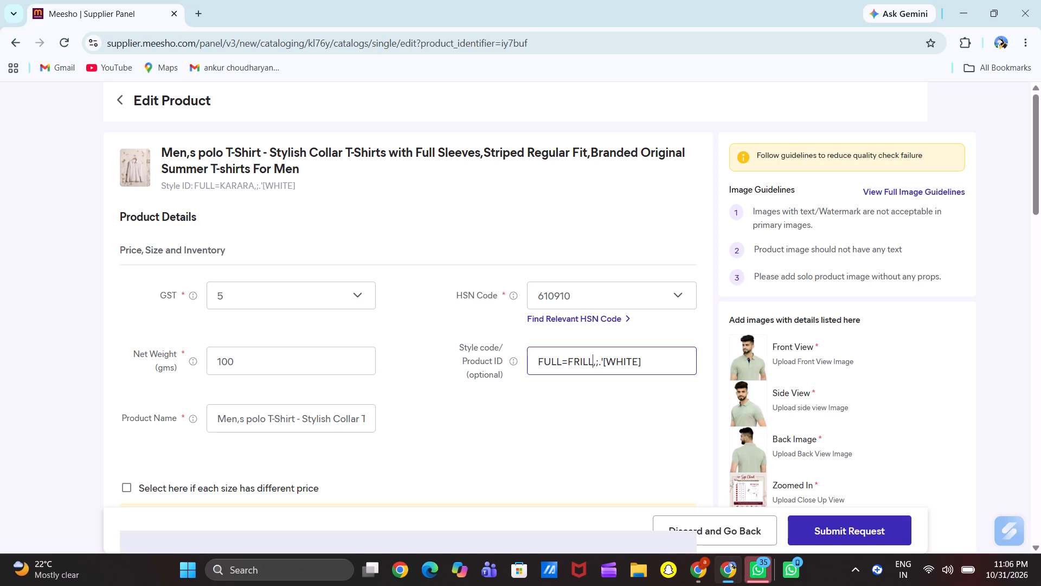
pyautogui.click(822, 518)
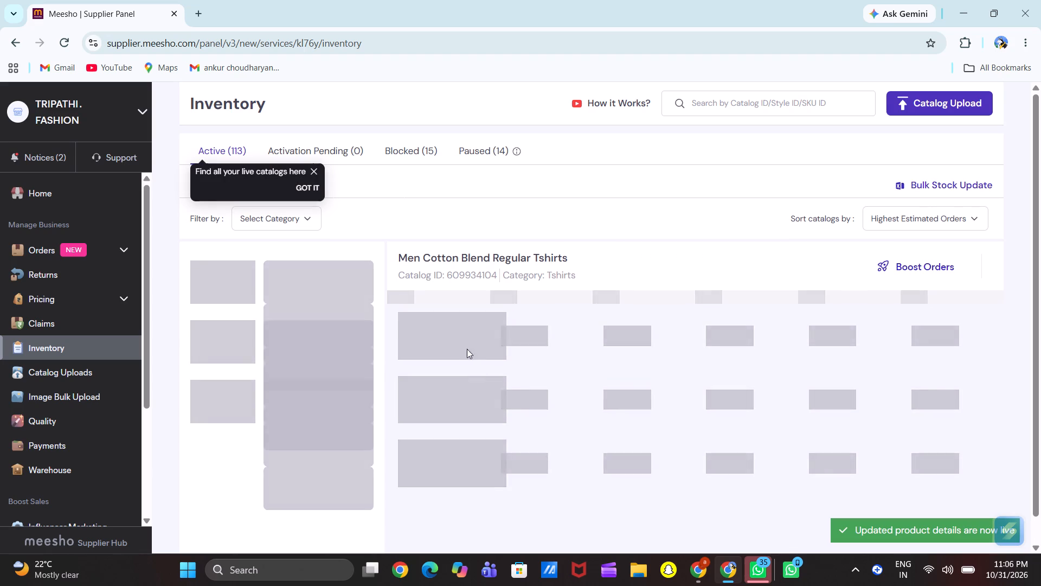
# In catalog 609934104, change the camel T-shirt's style code to FULL=FRILL;.,'[CAMEL] and submit the change request.
pyautogui.scroll(-5, 311, 394)
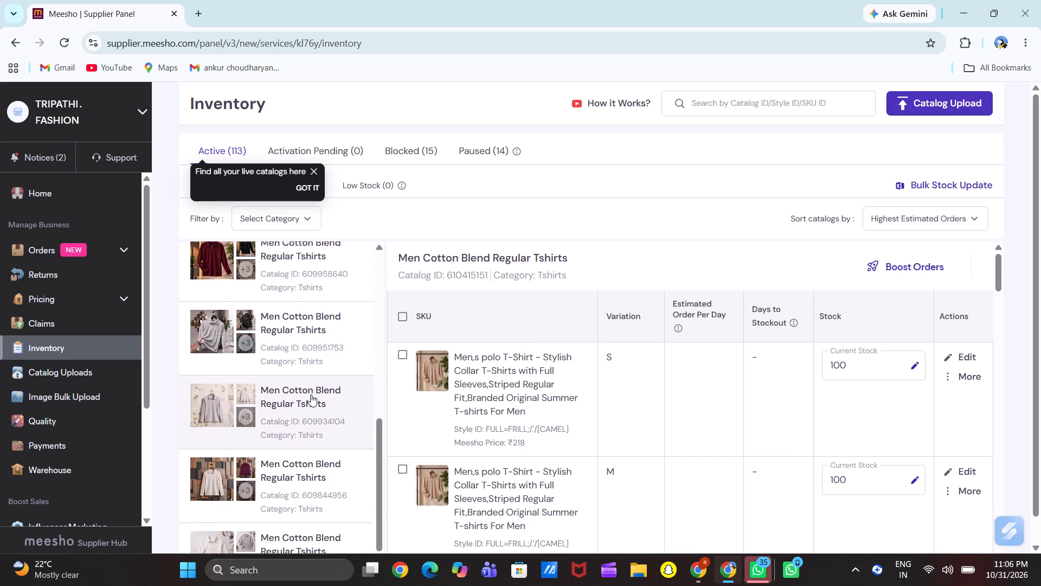
pyautogui.click(280, 399)
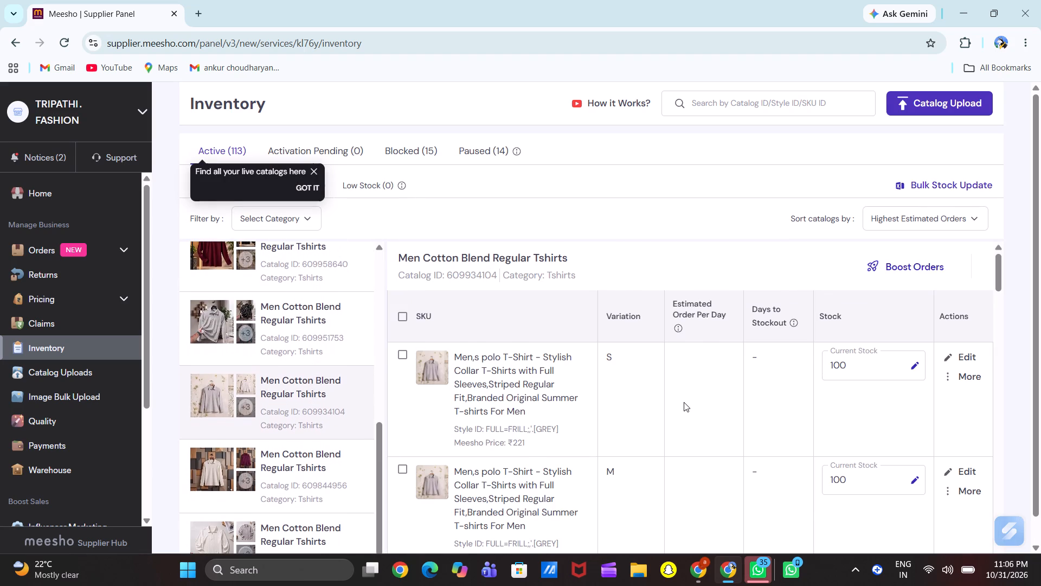
pyautogui.scroll(-8, 684, 402)
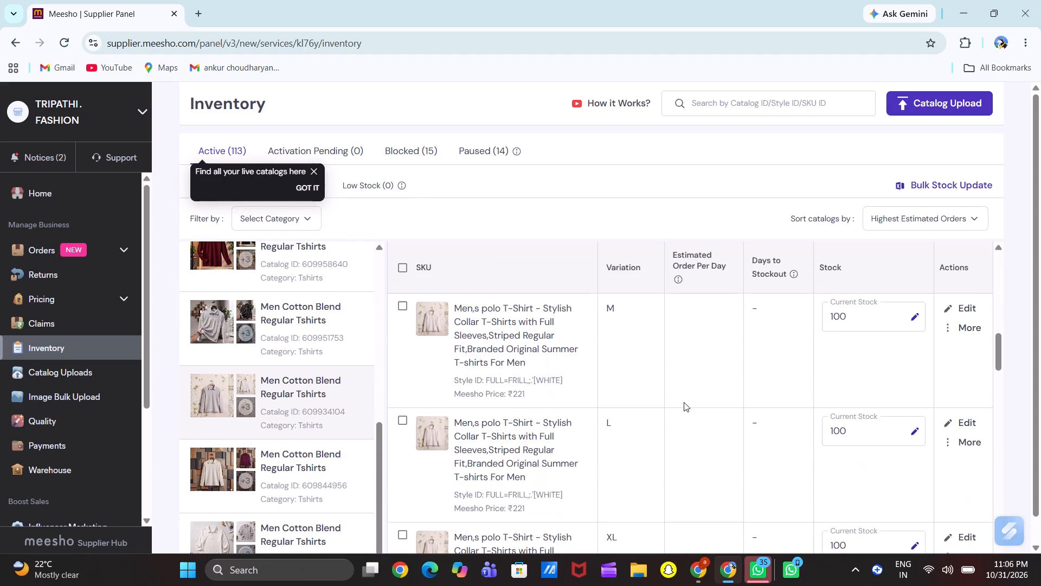
pyautogui.scroll(-3, 684, 402)
pyautogui.click(968, 360)
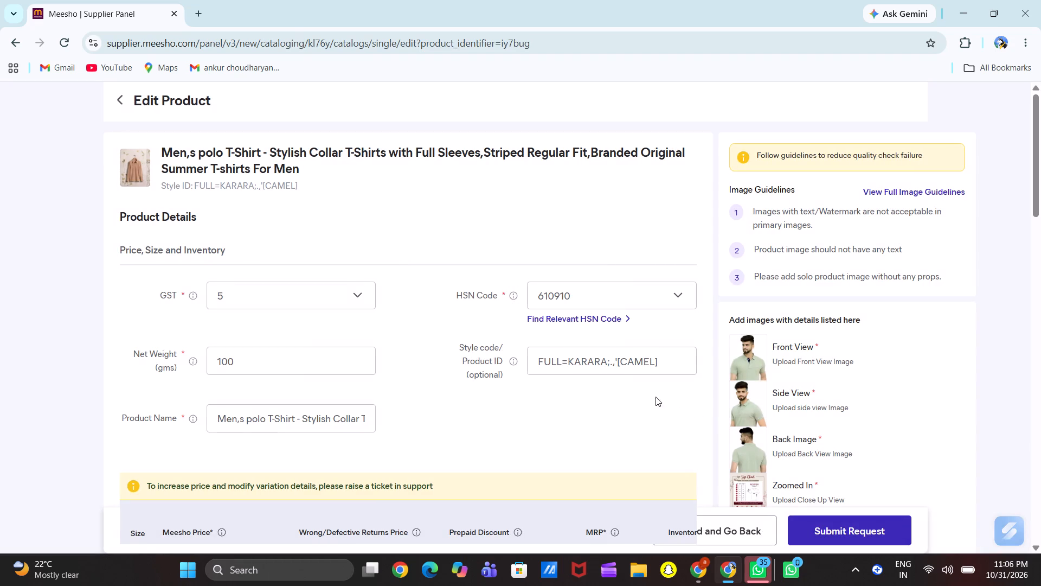
pyautogui.click(607, 356)
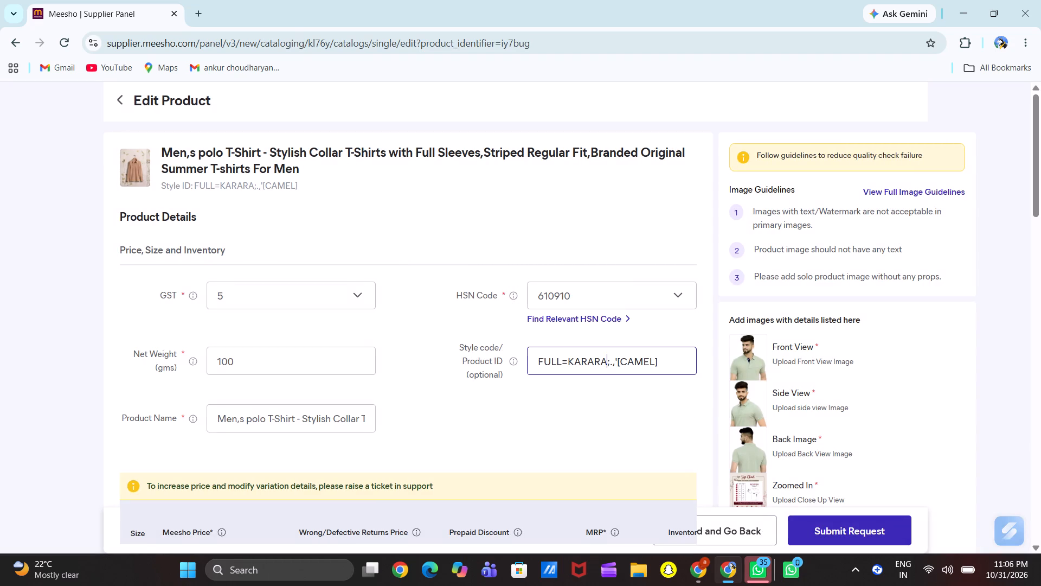
pyautogui.press('BackSpace')
pyautogui.press('BackSpace')
pyautogui.press('BackSpace')
pyautogui.press('BackSpace')
pyautogui.press('BackSpace')
pyautogui.press('BackSpace')
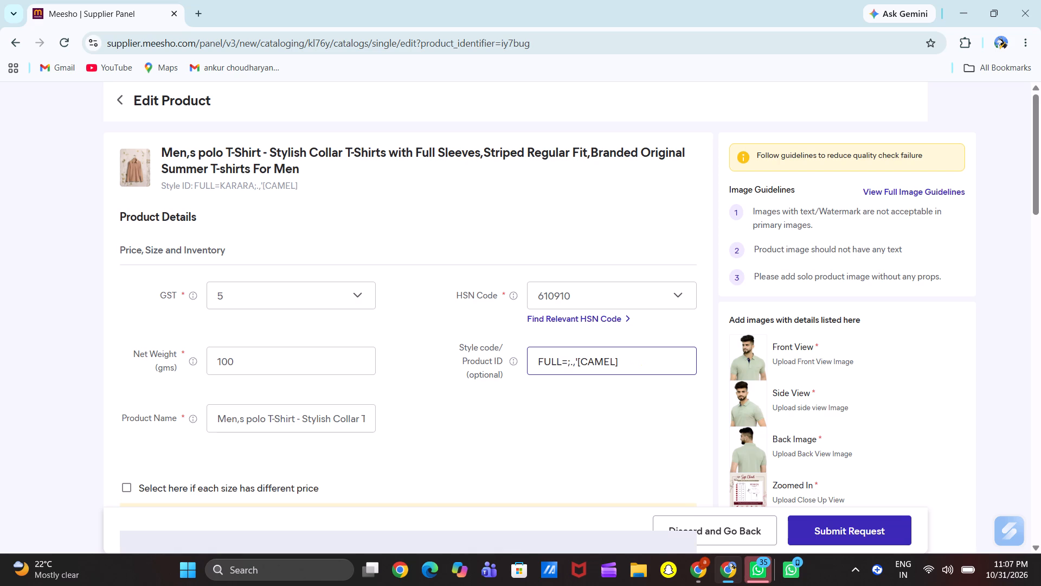
pyautogui.write('FRILL')
pyautogui.click(822, 521)
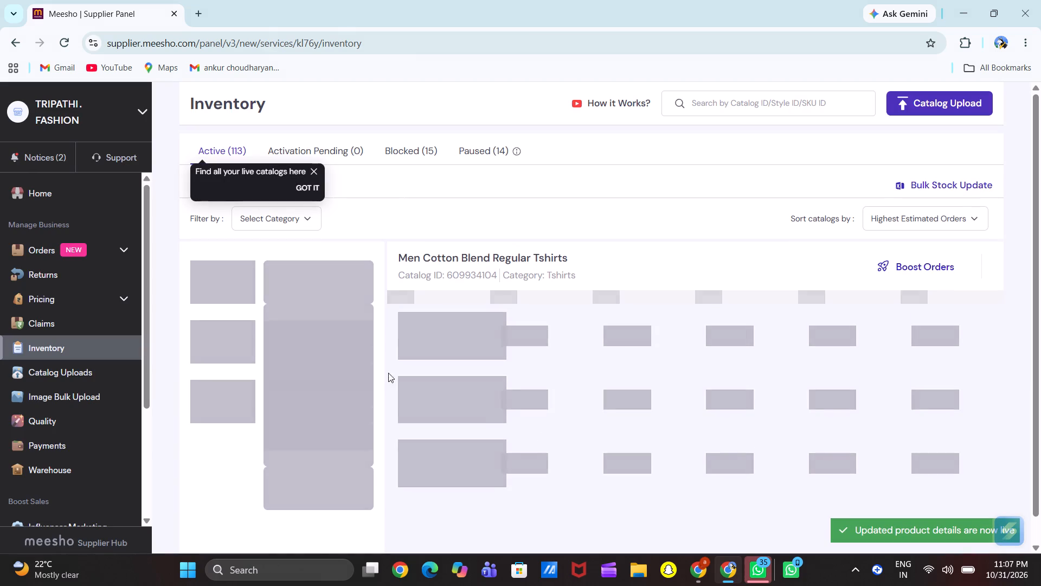
# In catalog 609934104, change the maroon T-shirt's style code to FULL=FRILL//.[MAROON] and submit the change request.
pyautogui.scroll(-4, 259, 386)
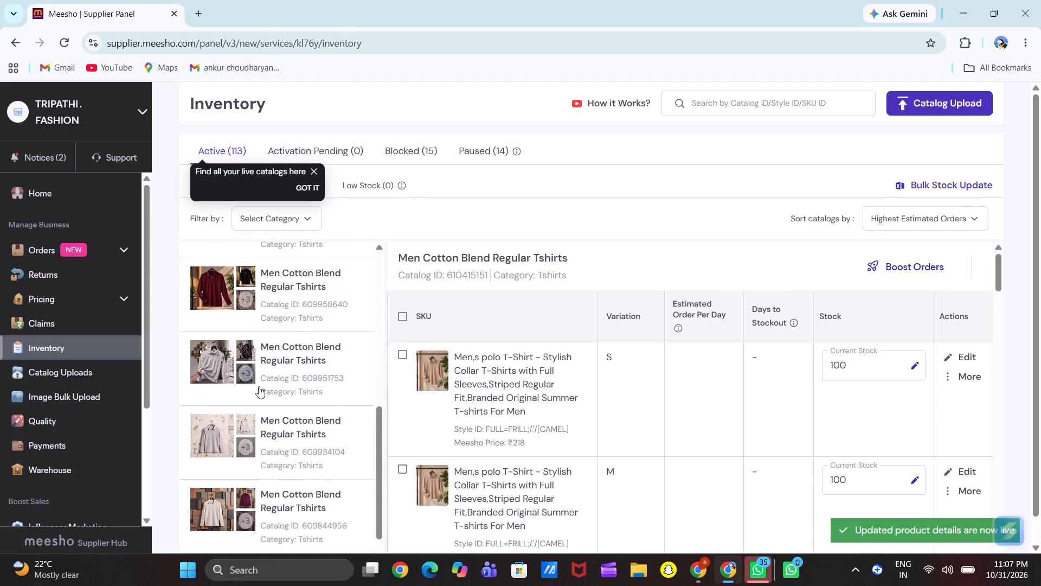
pyautogui.click(246, 415)
pyautogui.scroll(-3, 652, 463)
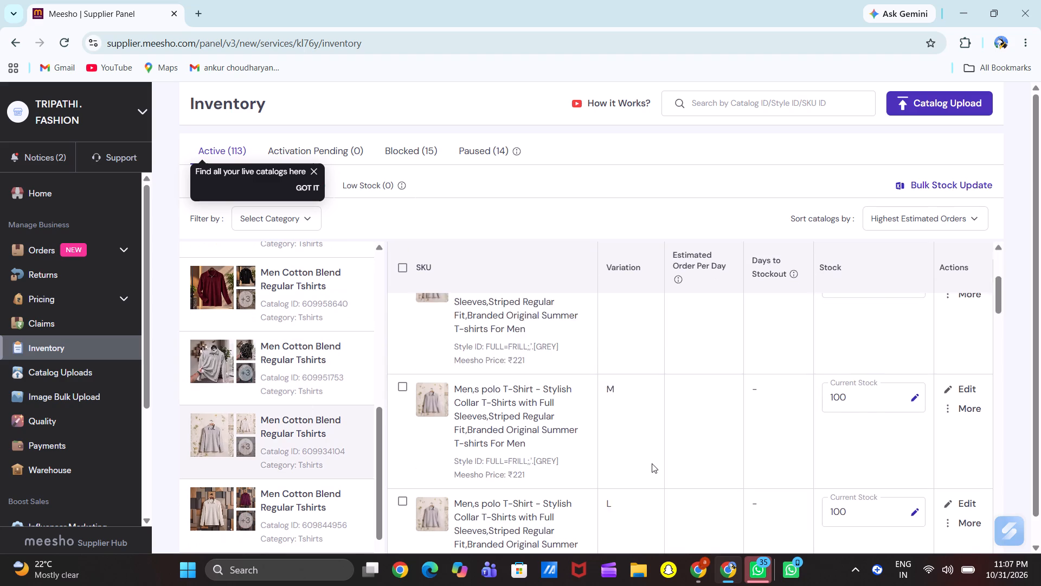
pyautogui.scroll(-6, 652, 463)
pyautogui.scroll(1, 652, 463)
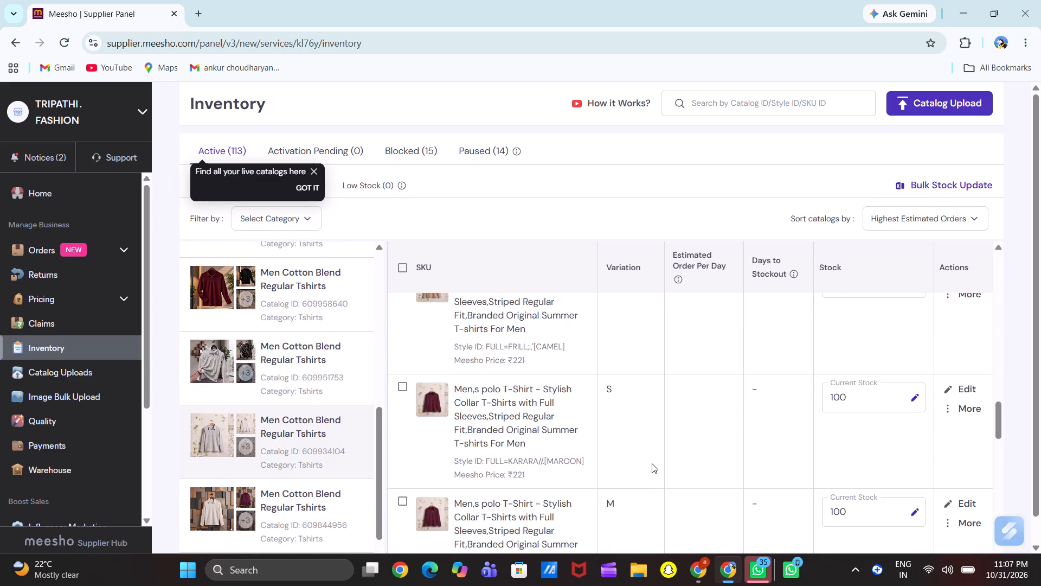
pyautogui.click(959, 371)
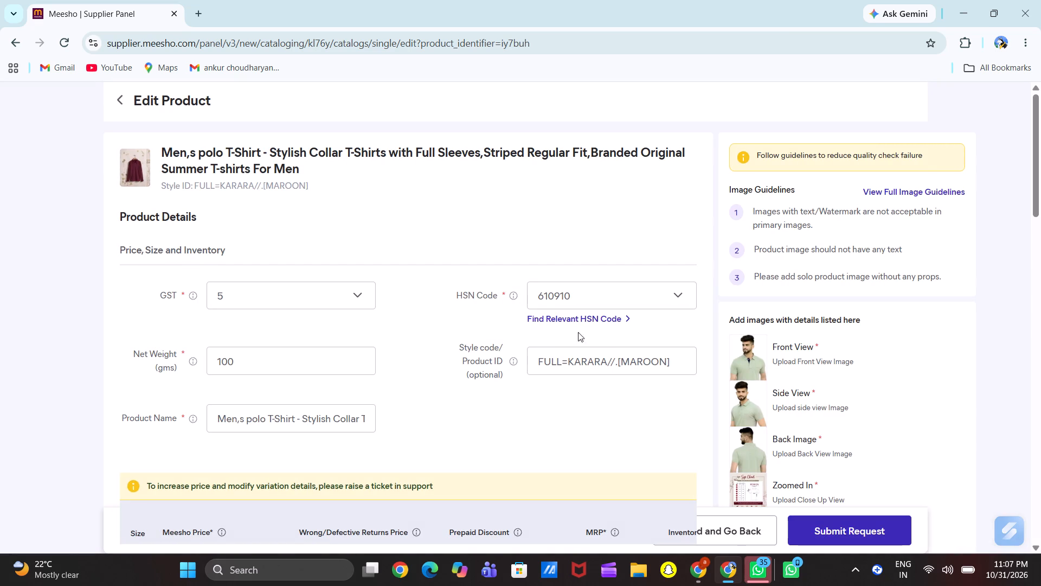
pyautogui.click(607, 359)
pyautogui.press('BackSpace')
pyautogui.press('BackSpace')
pyautogui.press('BackSpace')
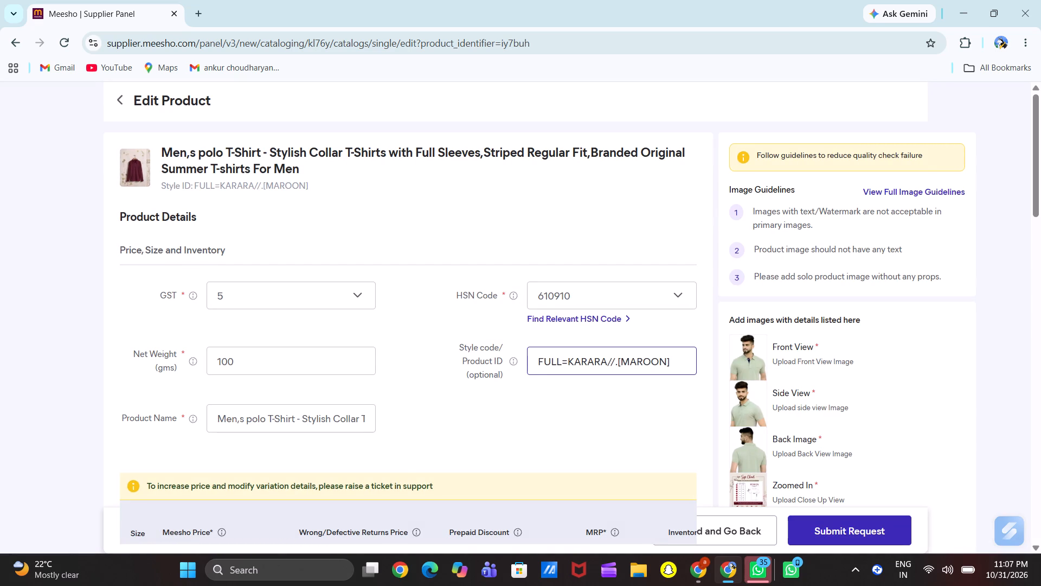
pyautogui.press('BackSpace')
pyautogui.press('BackSpace')
pyautogui.press('BackSpace')
pyautogui.write('FRILL')
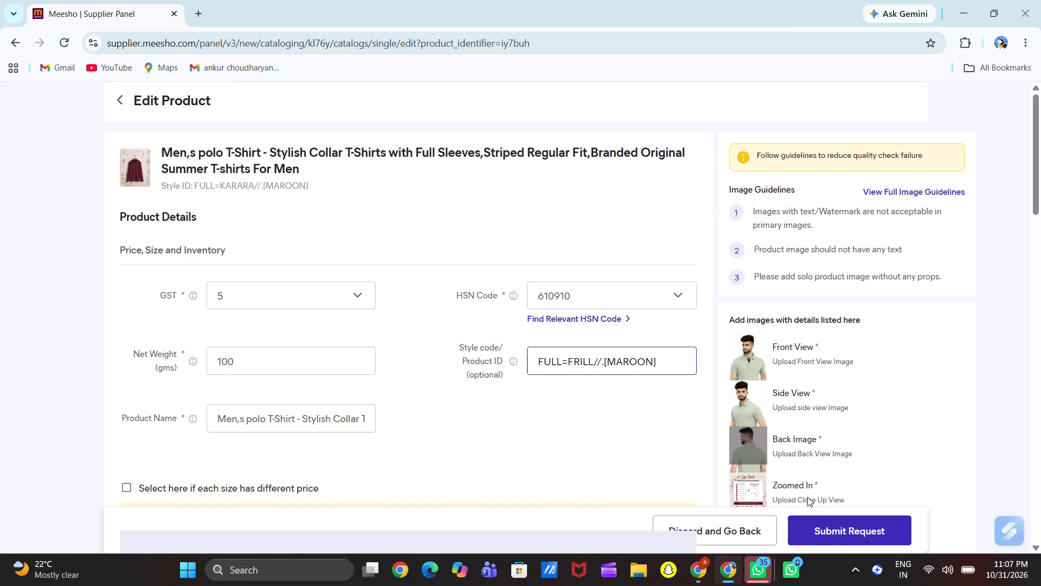
pyautogui.click(844, 533)
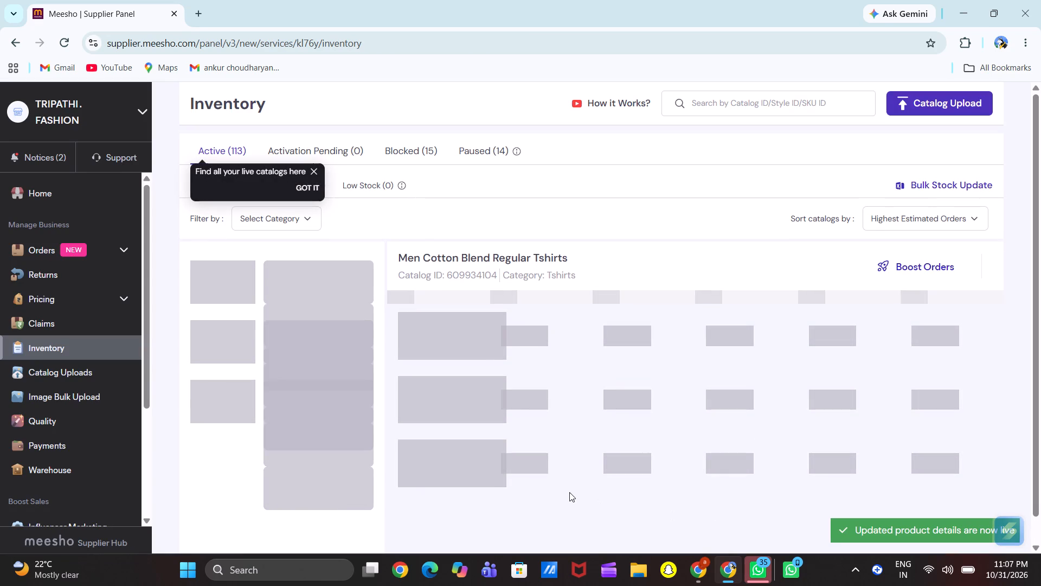
# In catalog 609934104, change the black T-shirt's style code to FULL=FRILL;./,[BLACK] and submit the change request.
pyautogui.scroll(-2, 392, 437)
pyautogui.scroll(-4, 256, 473)
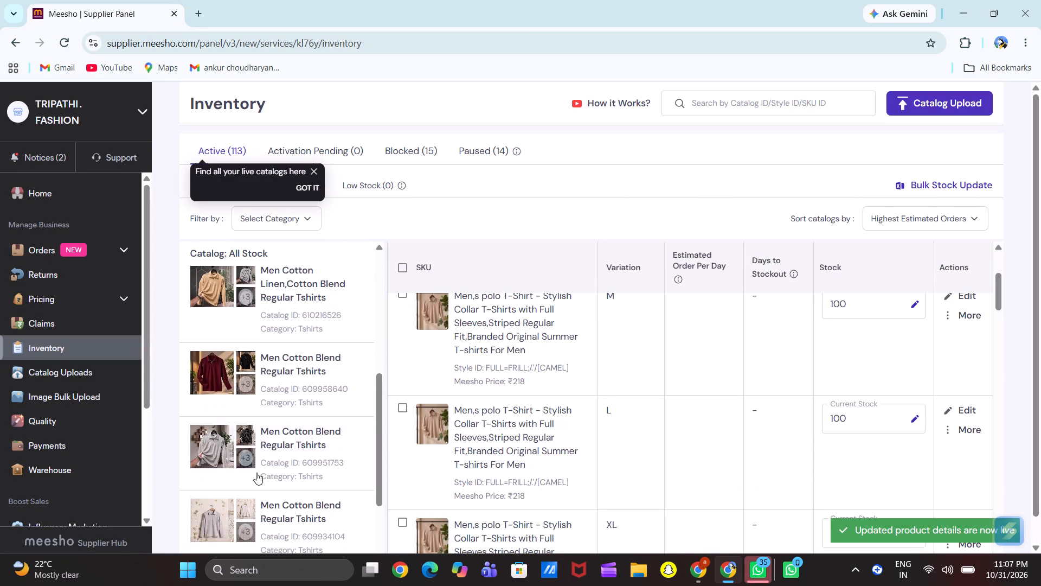
pyautogui.click(235, 501)
pyautogui.scroll(-4, 730, 461)
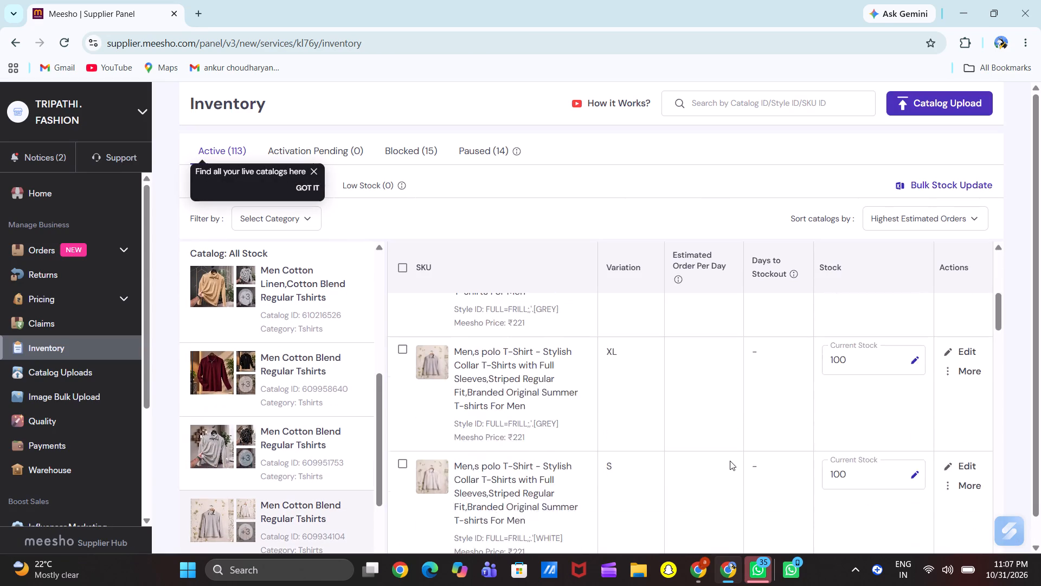
pyautogui.scroll(-6, 730, 461)
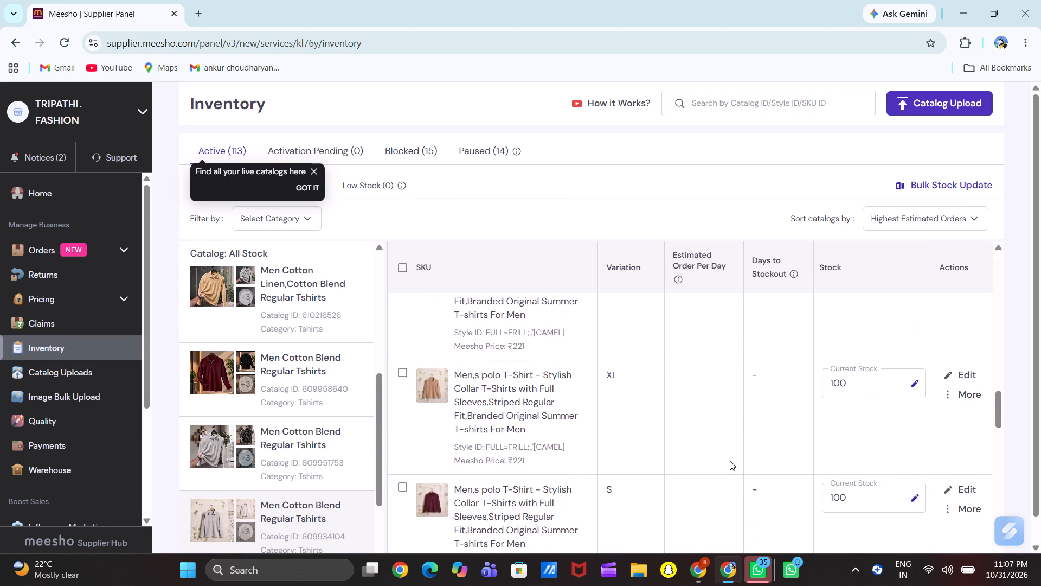
pyautogui.scroll(-6, 730, 461)
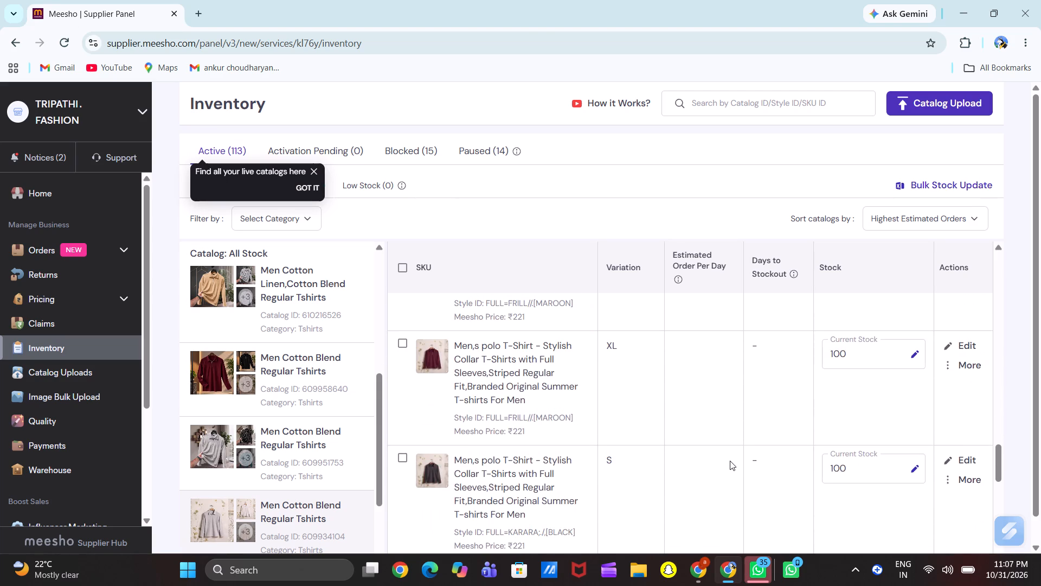
pyautogui.scroll(-2, 730, 461)
pyautogui.click(962, 407)
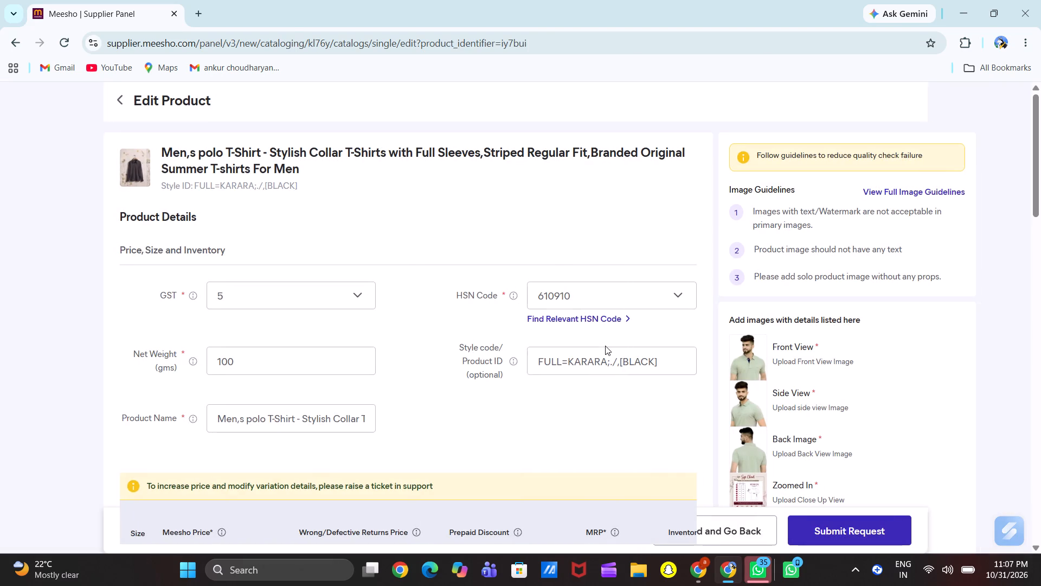
pyautogui.click(604, 362)
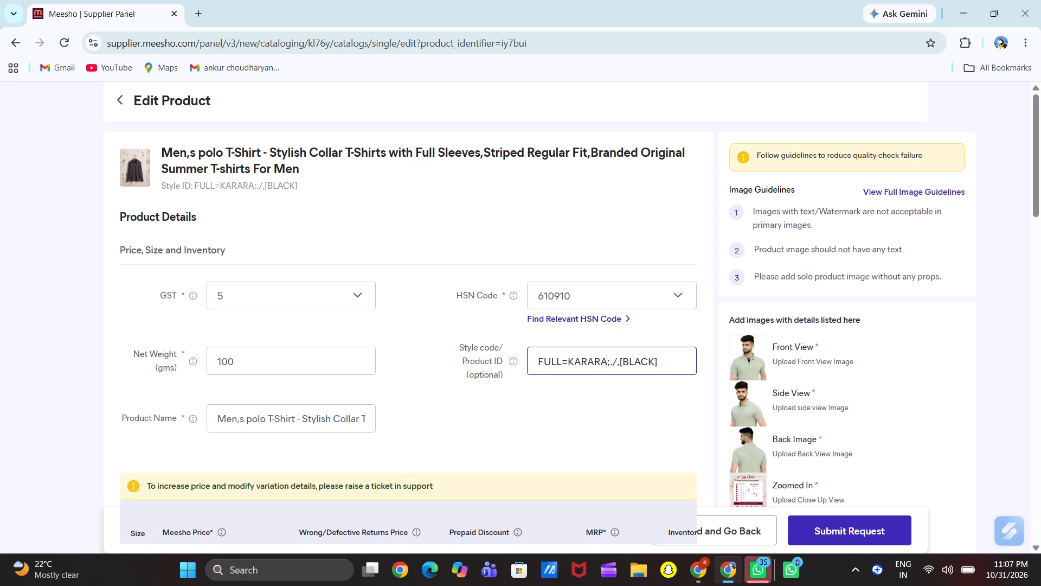
pyautogui.press('BackSpace')
pyautogui.press('BackSpace')
pyautogui.press('BackSpace')
pyautogui.press('BackSpace')
pyautogui.press('BackSpace')
pyautogui.press('BackSpace')
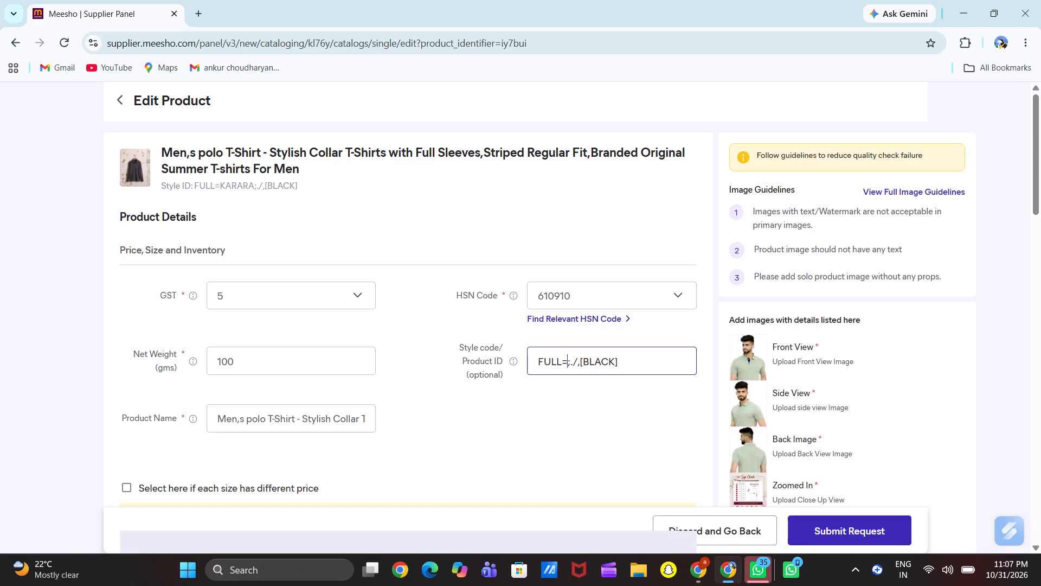
pyautogui.write('FRILL')
pyautogui.click(844, 538)
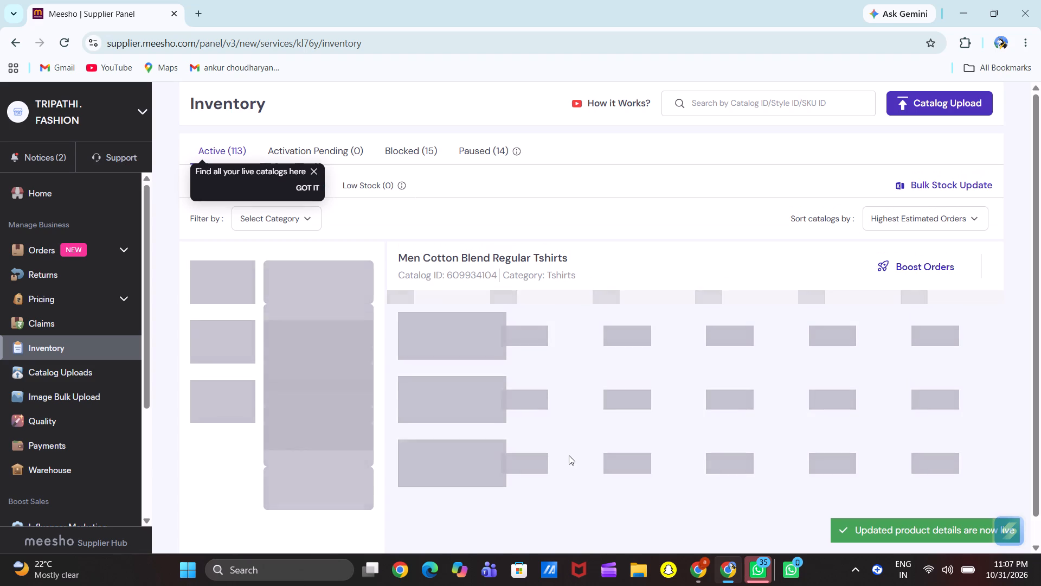
# Examine the style IDs of every colour in catalog 609934104, including the teal T-shirt's product details, and return to the inventory.
pyautogui.scroll(-4, 299, 421)
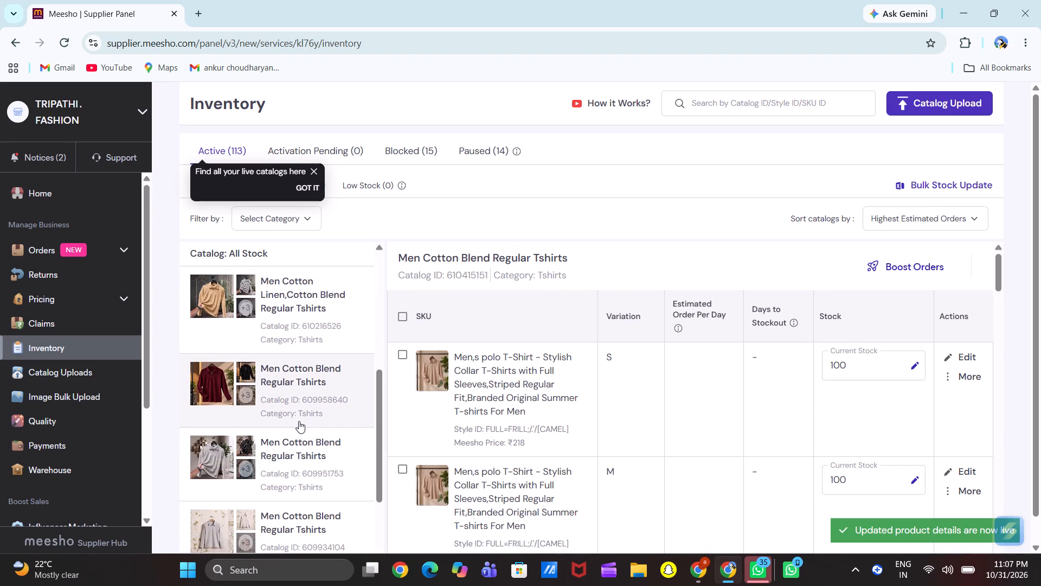
pyautogui.scroll(-1, 267, 462)
pyautogui.click(255, 411)
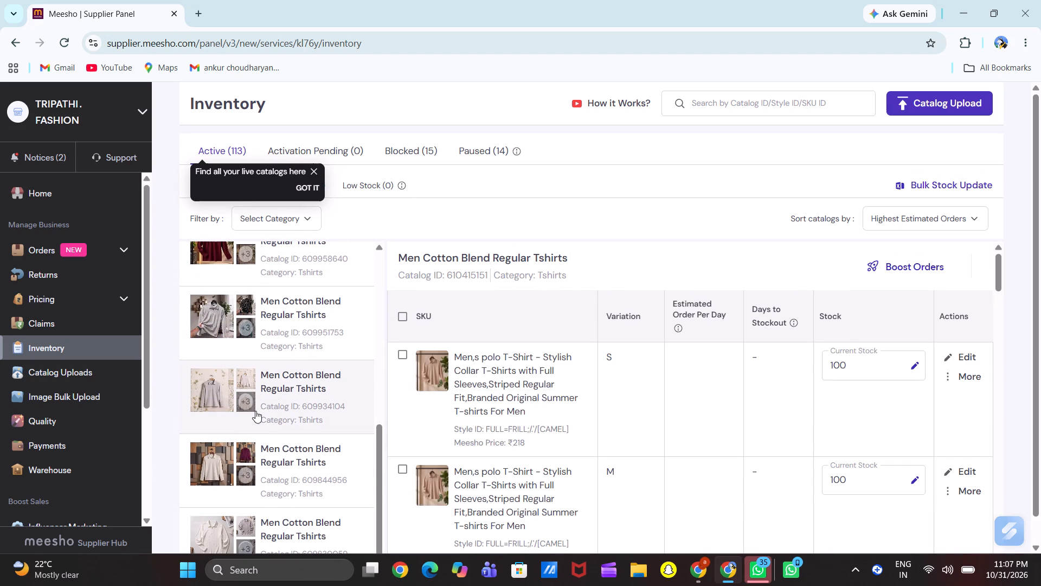
pyautogui.scroll(-2, 730, 416)
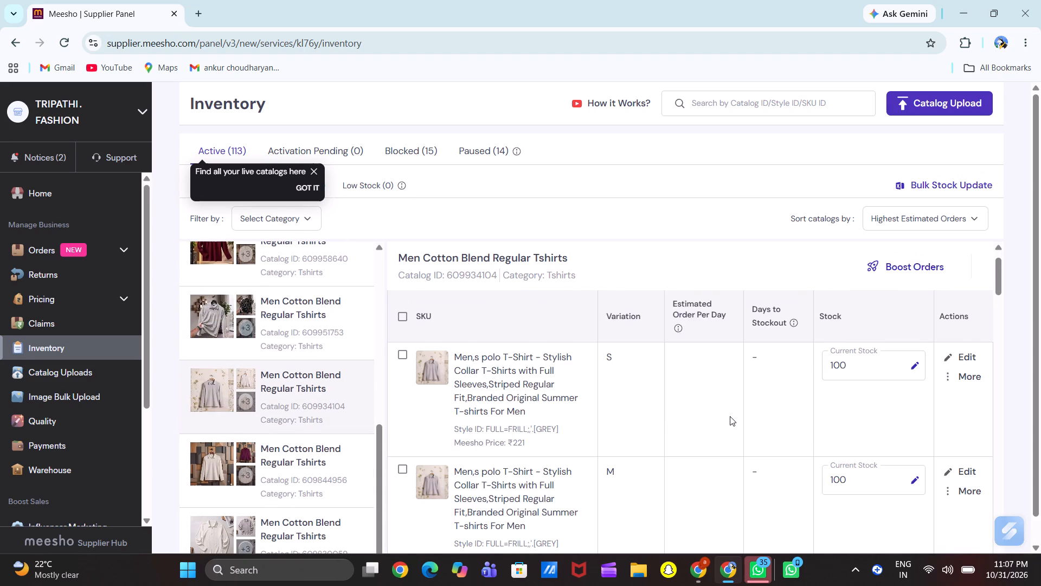
pyautogui.scroll(-9, 730, 416)
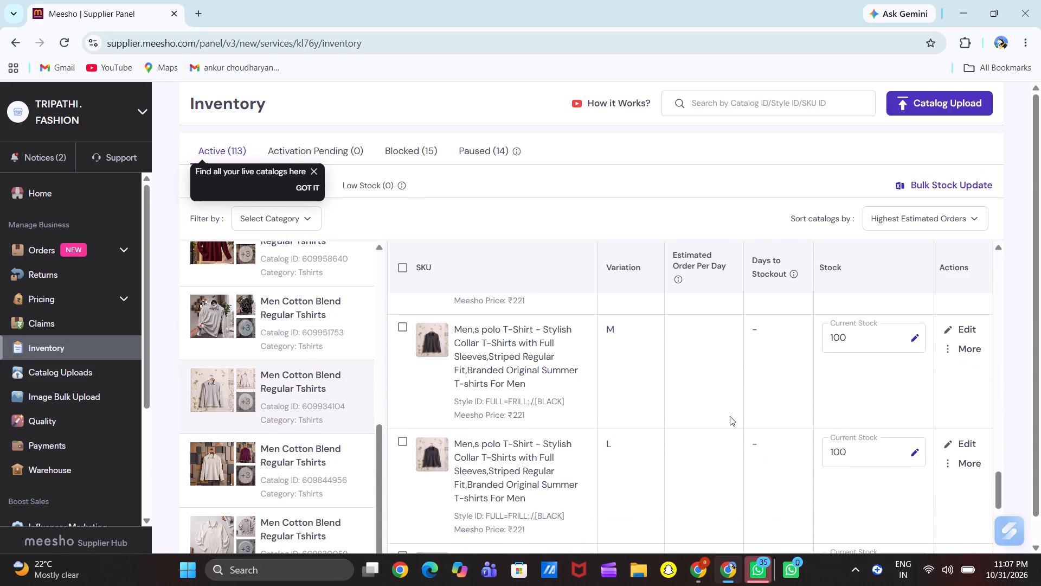
pyautogui.scroll(-5, 730, 416)
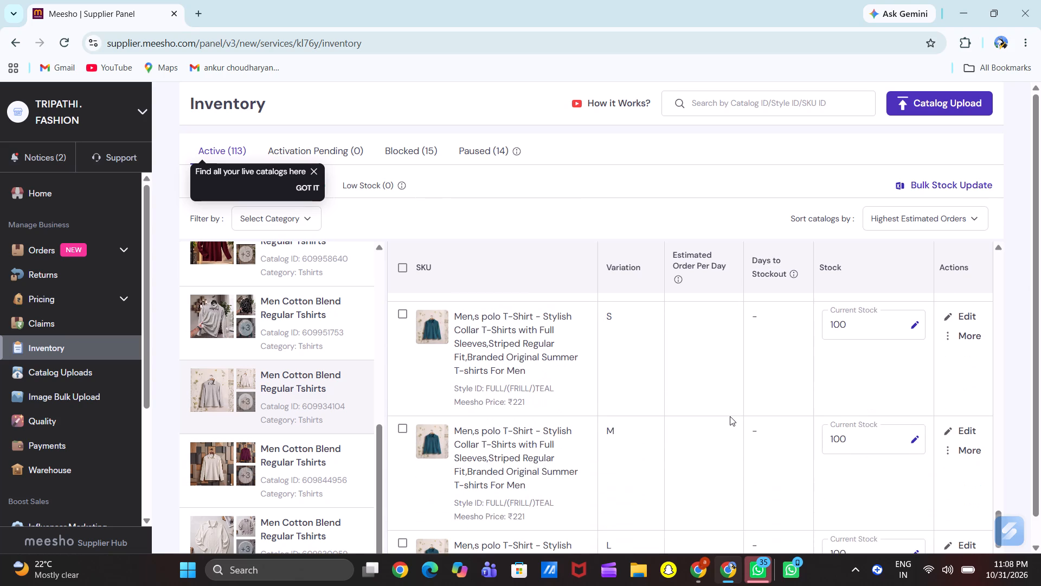
pyautogui.scroll(-1, 730, 416)
pyautogui.click(958, 390)
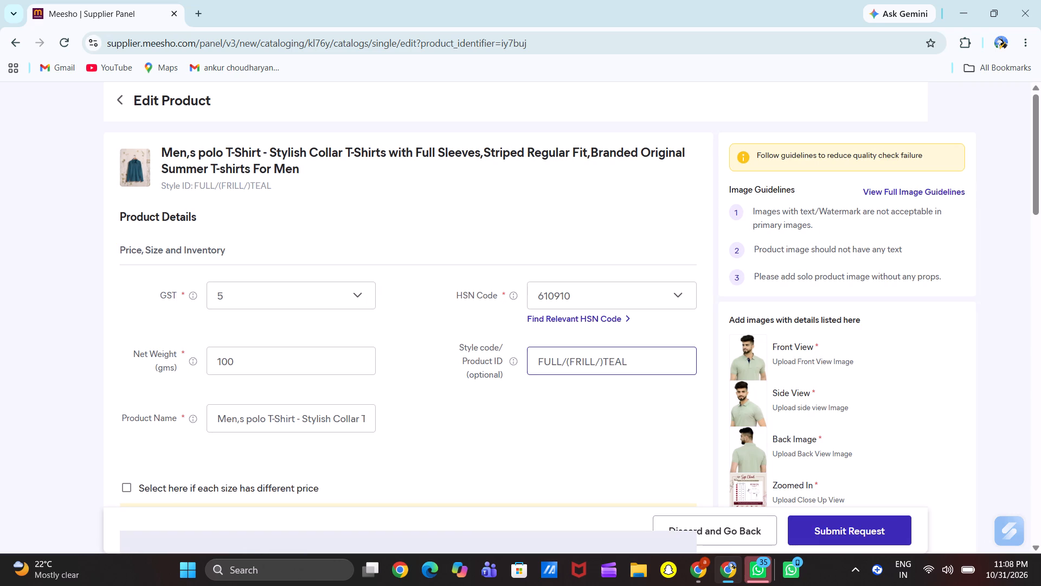
pyautogui.click(119, 97)
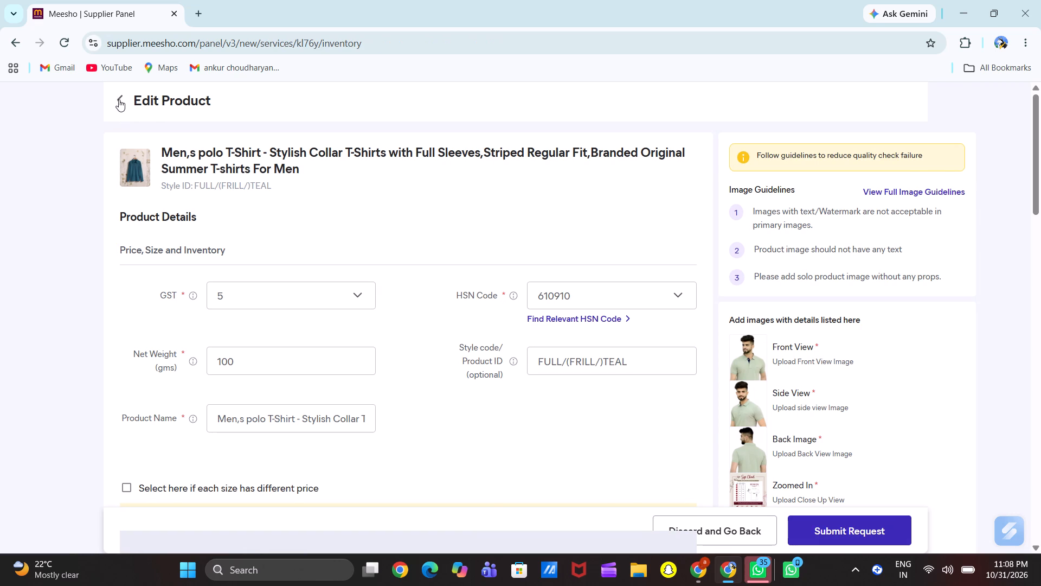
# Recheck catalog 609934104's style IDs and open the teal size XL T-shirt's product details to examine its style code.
pyautogui.scroll(-5, 272, 408)
pyautogui.click(247, 339)
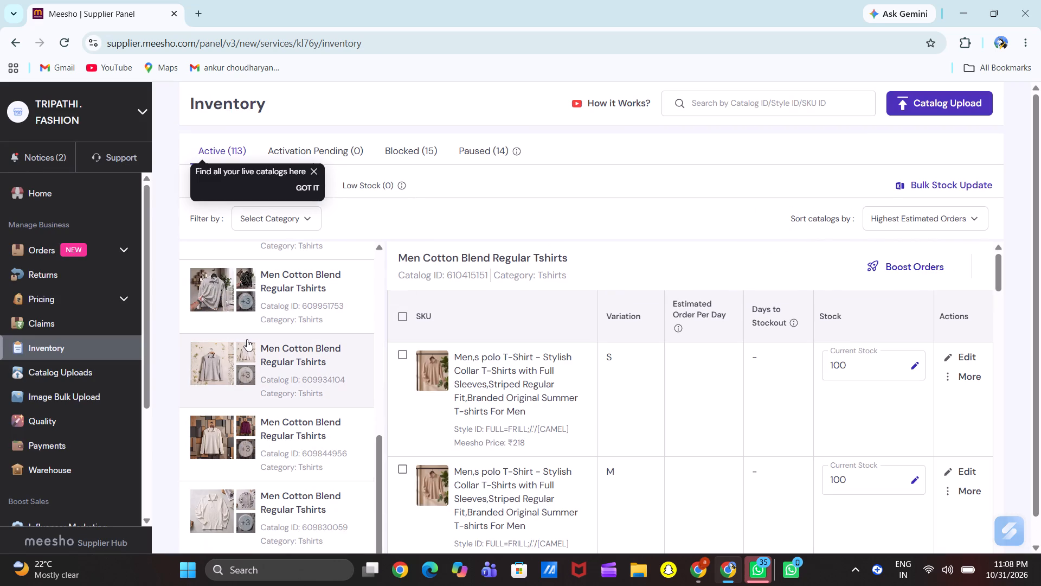
pyautogui.scroll(-5, 840, 410)
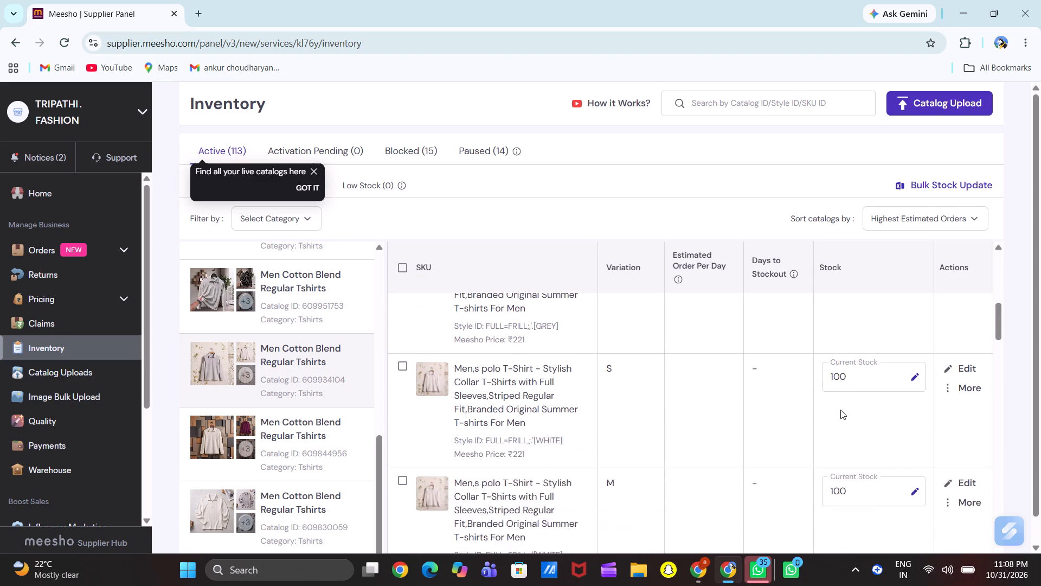
pyautogui.scroll(-12, 840, 410)
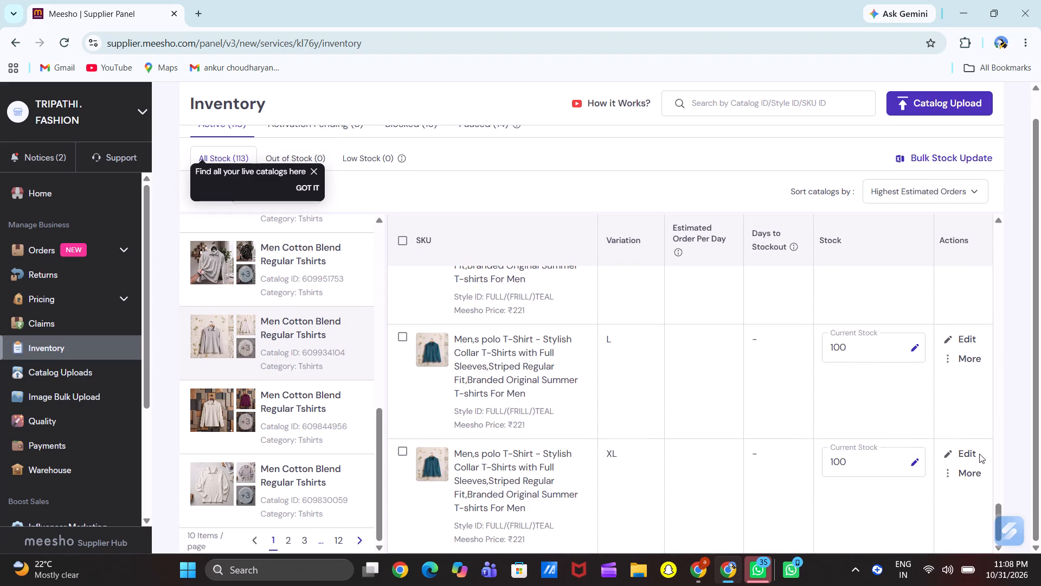
pyautogui.click(960, 452)
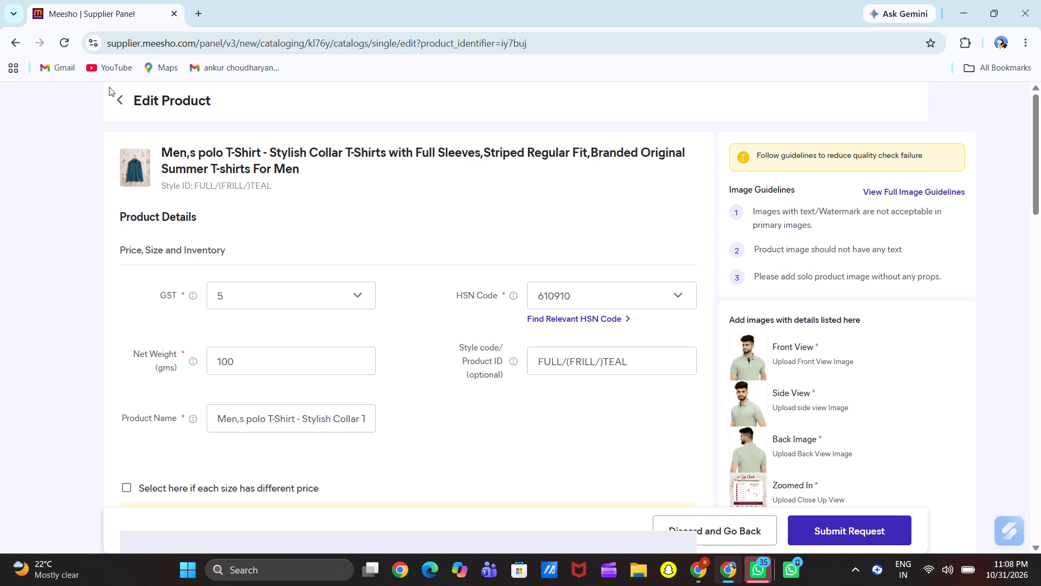
# Return to the inventory without changing the teal T-shirt and examine the style IDs of the colours in catalog 610415151.
pyautogui.click(124, 99)
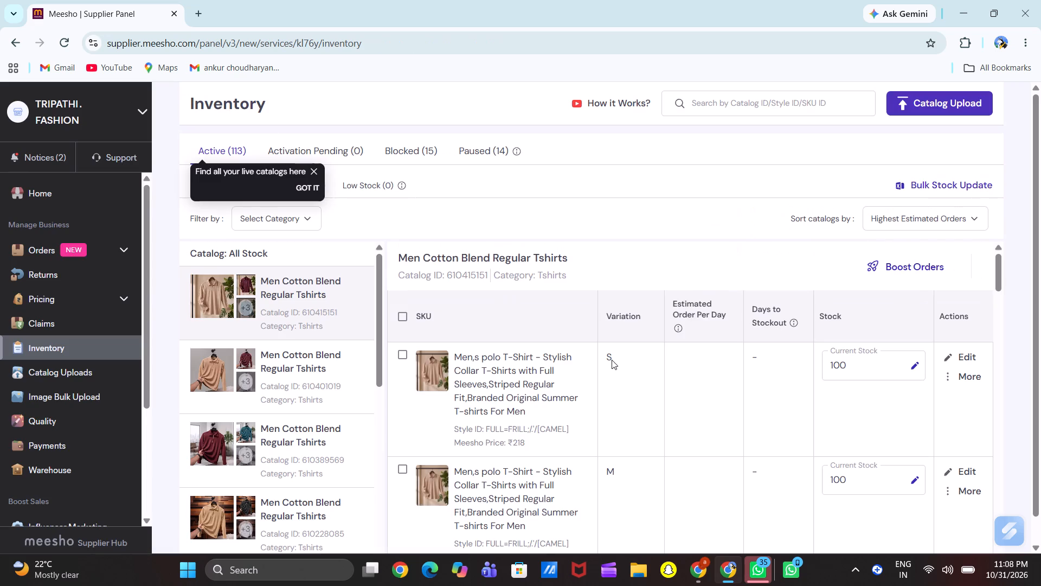
pyautogui.scroll(-8, 612, 360)
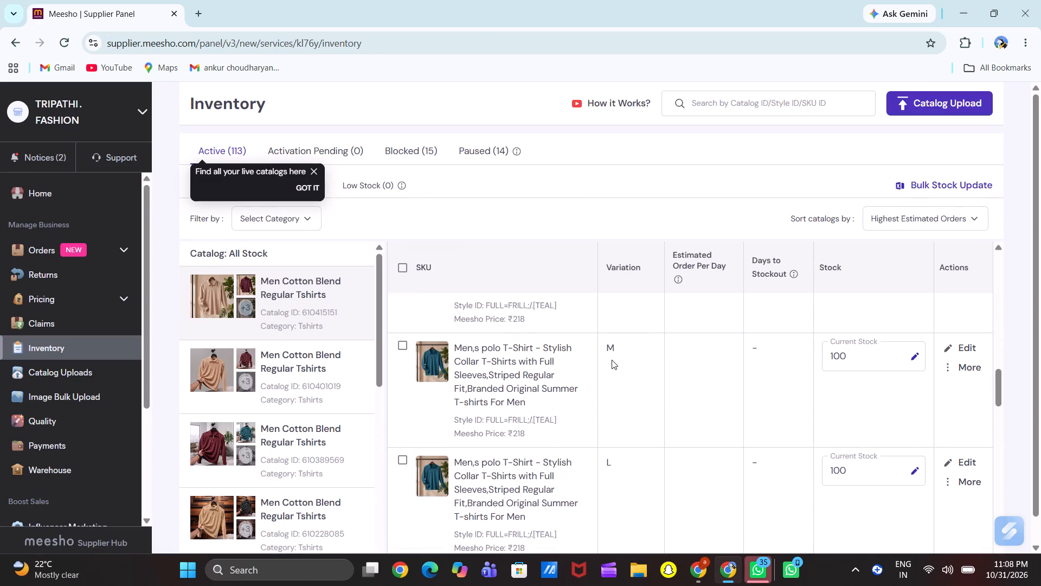
pyautogui.scroll(-5, 612, 360)
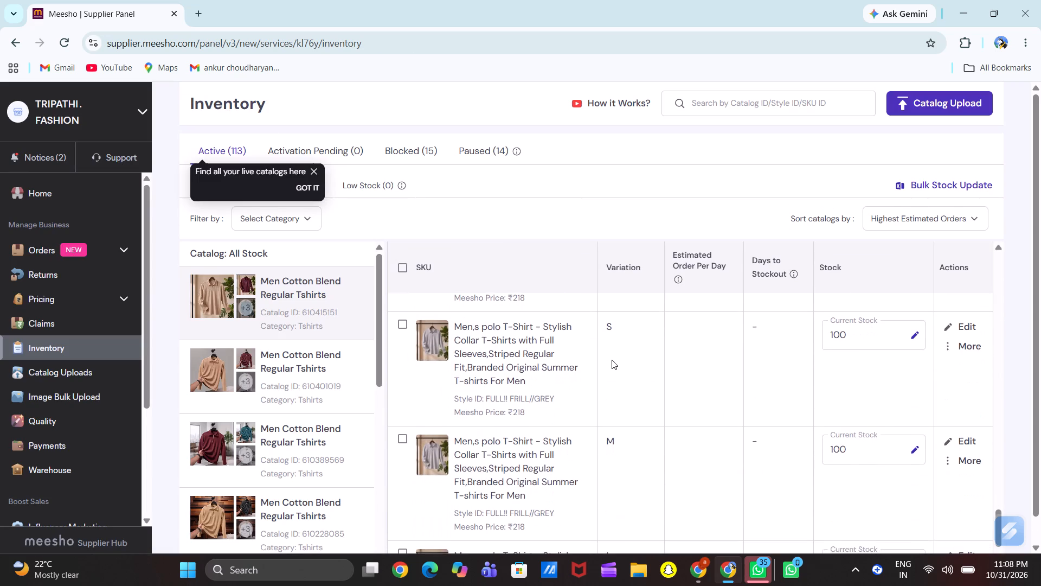
pyautogui.scroll(-1, 612, 360)
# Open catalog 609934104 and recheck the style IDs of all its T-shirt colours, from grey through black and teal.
pyautogui.scroll(-3, 311, 500)
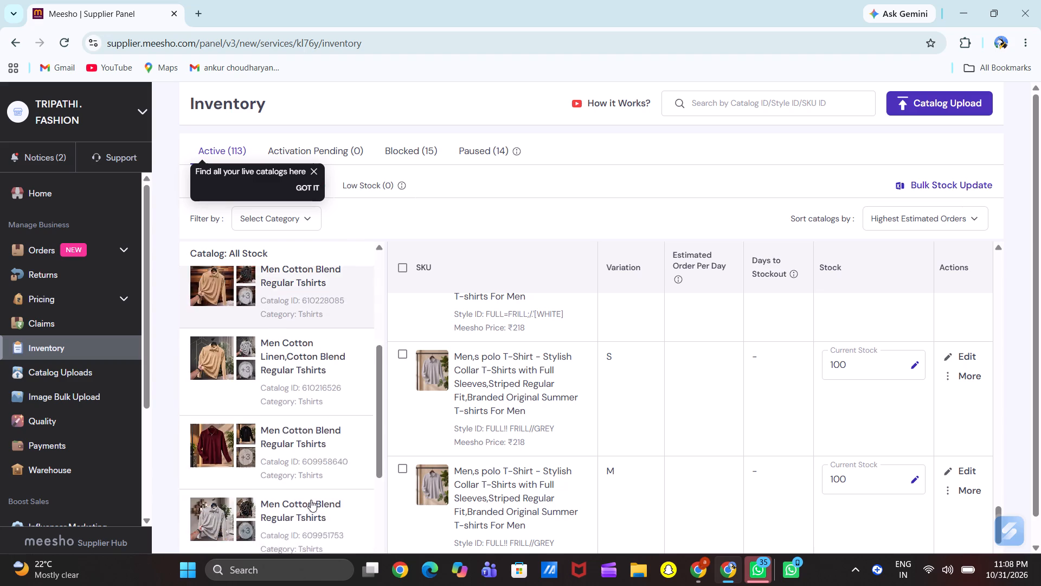
pyautogui.scroll(-3, 311, 500)
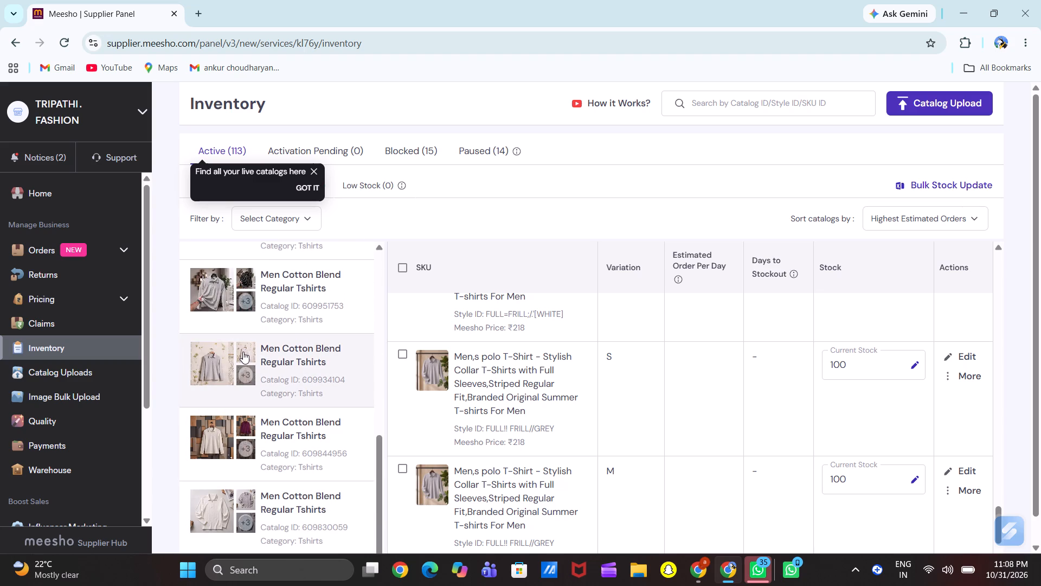
pyautogui.click(243, 352)
pyautogui.scroll(-2, 673, 444)
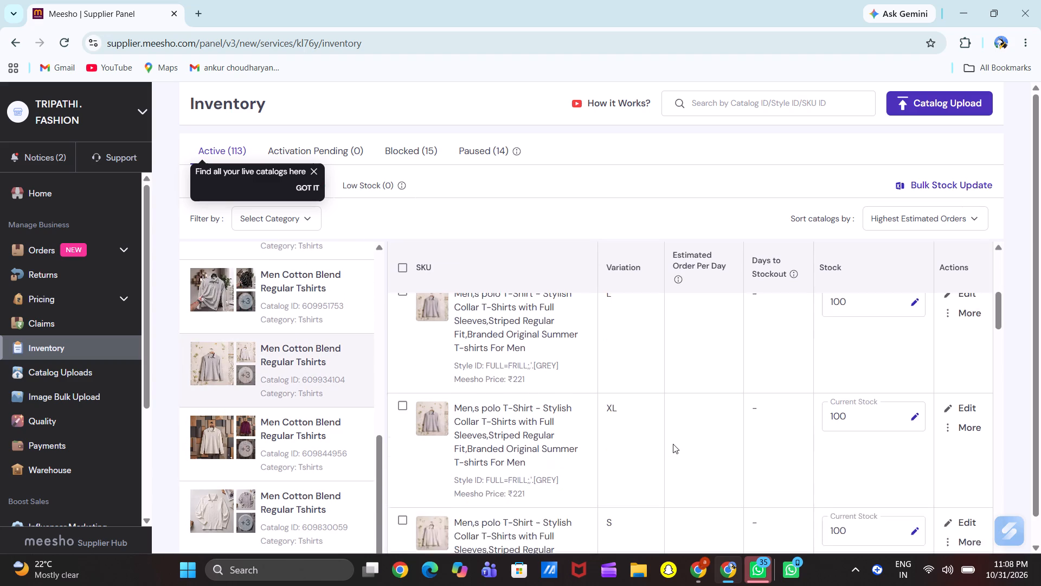
pyautogui.scroll(-12, 673, 444)
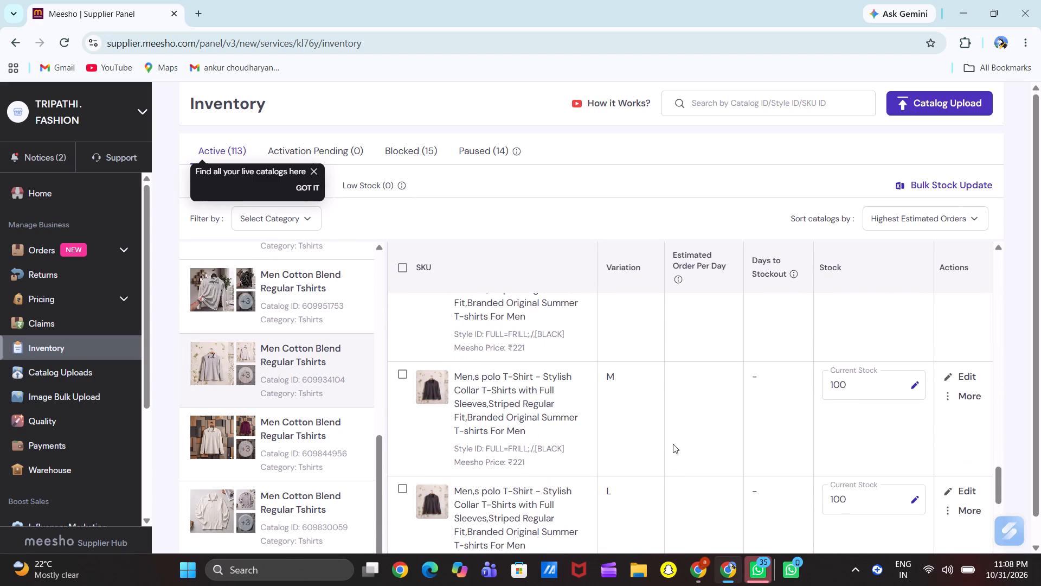
pyautogui.scroll(-10, 673, 444)
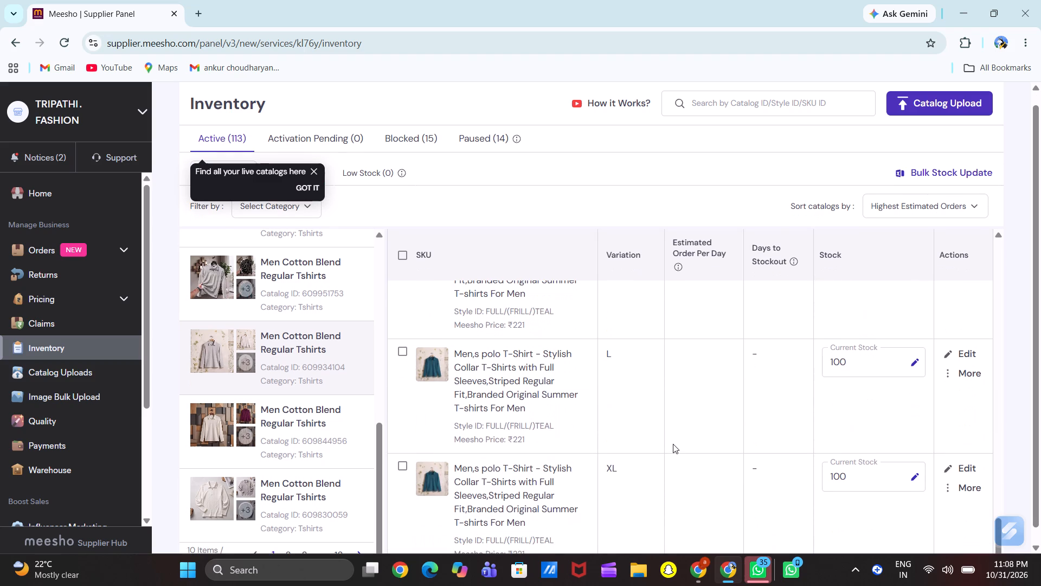
pyautogui.scroll(7, 727, 415)
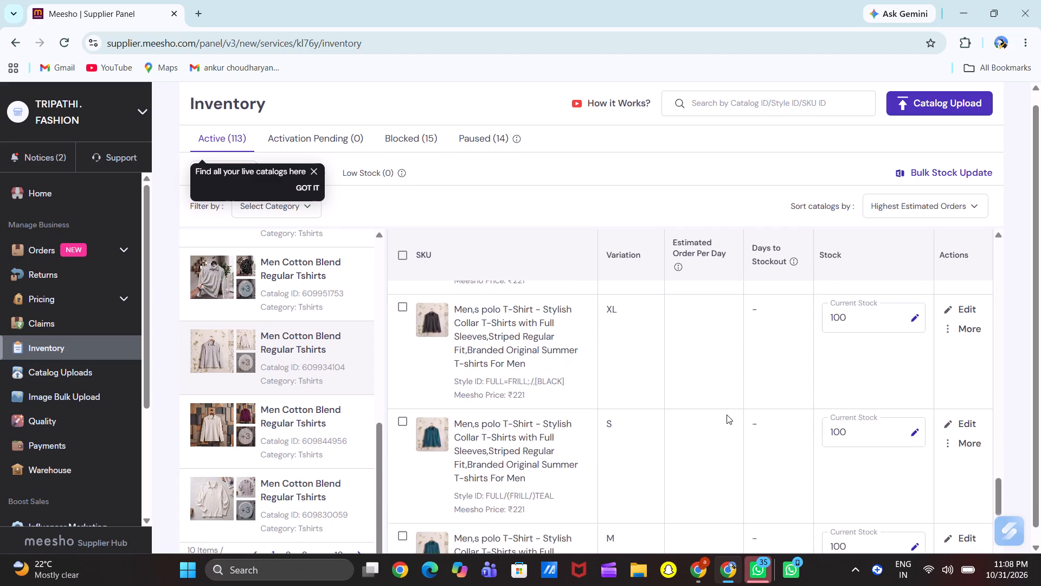
pyautogui.scroll(11, 727, 415)
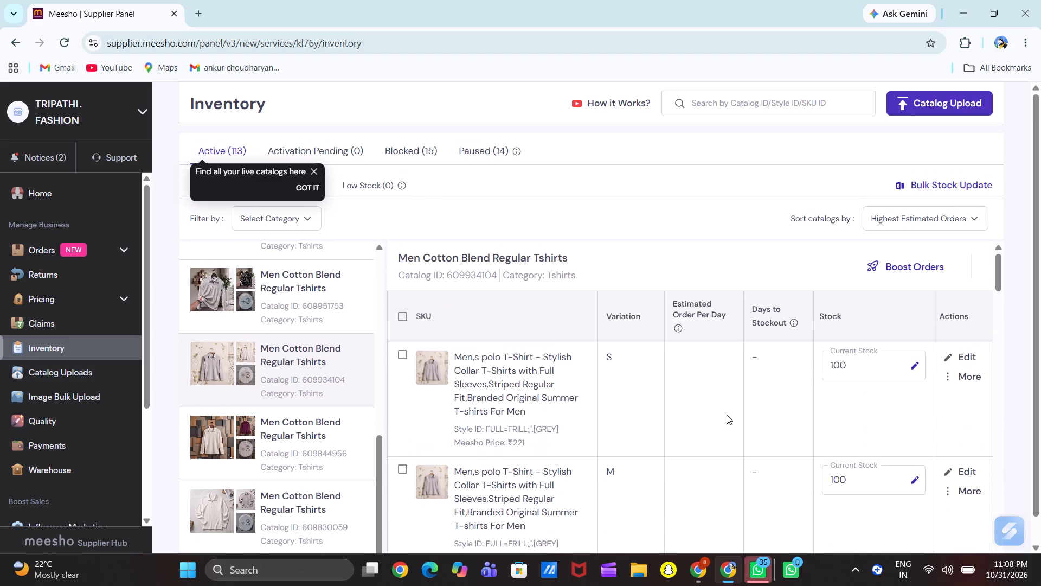
pyautogui.scroll(3, 727, 415)
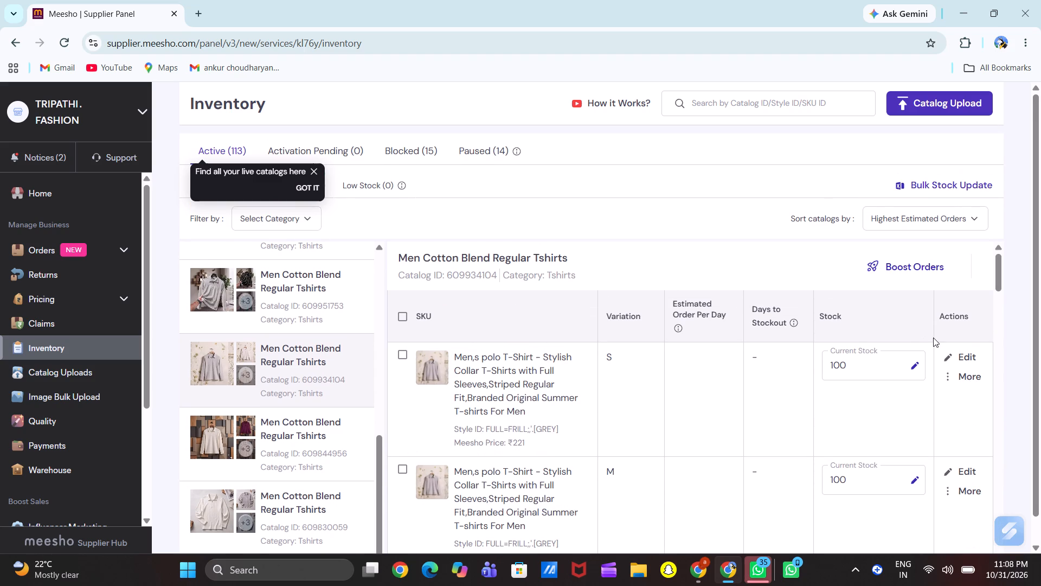
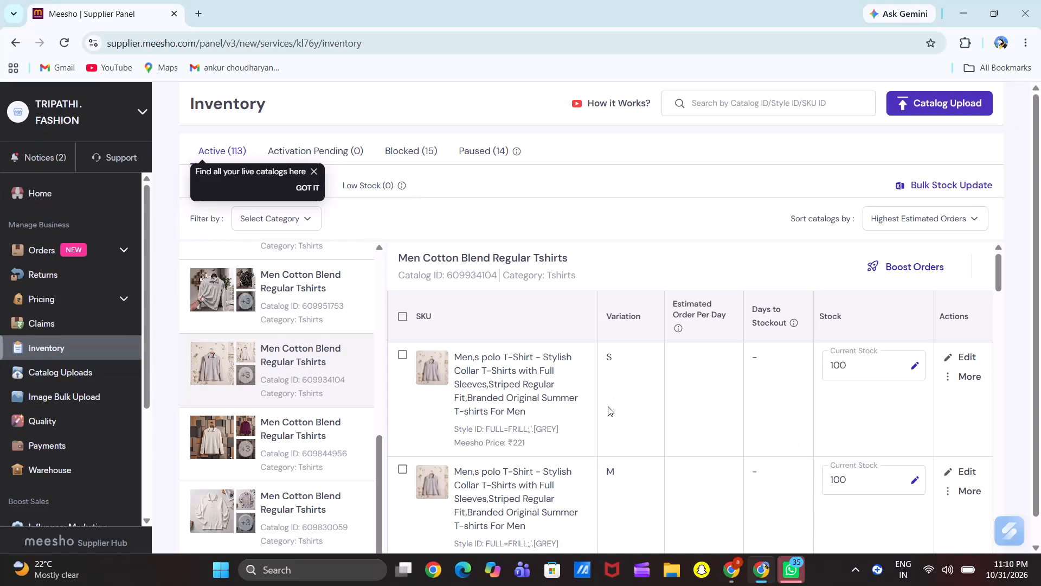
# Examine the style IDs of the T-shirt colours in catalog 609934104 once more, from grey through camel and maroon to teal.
pyautogui.scroll(-5, 608, 406)
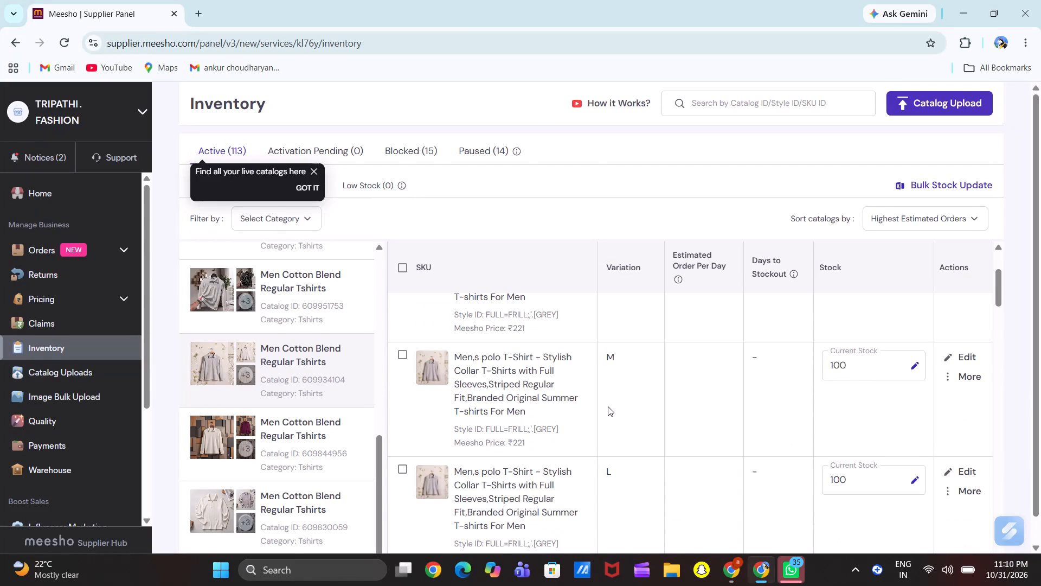
pyautogui.scroll(-7, 608, 406)
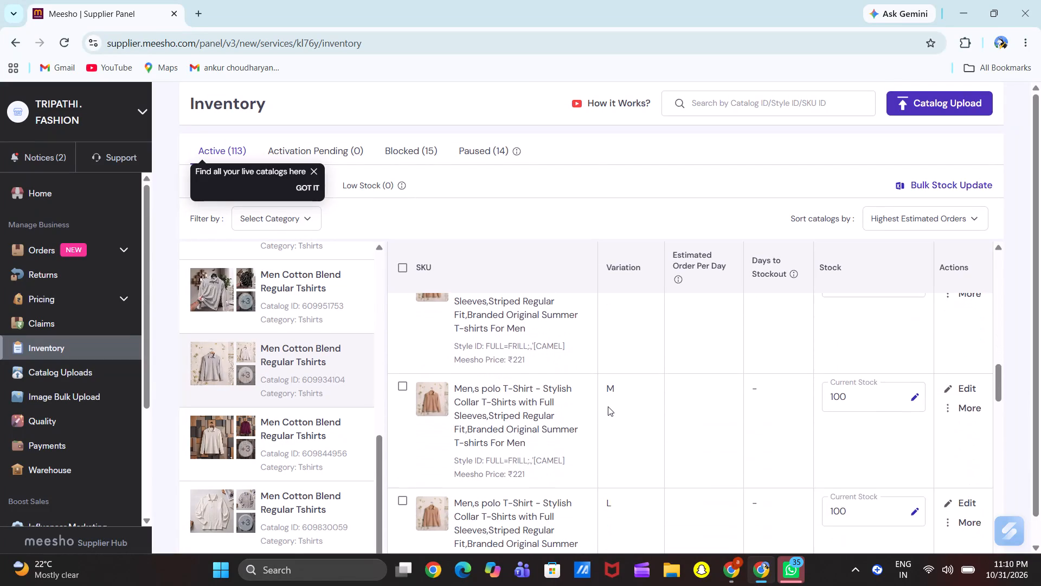
pyautogui.scroll(-5, 608, 406)
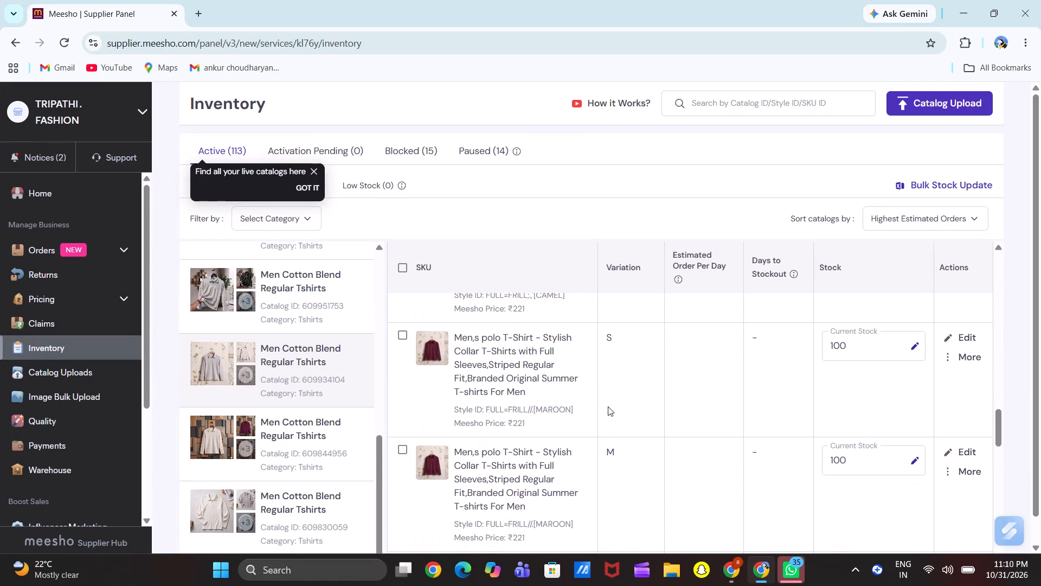
pyautogui.scroll(-8, 608, 406)
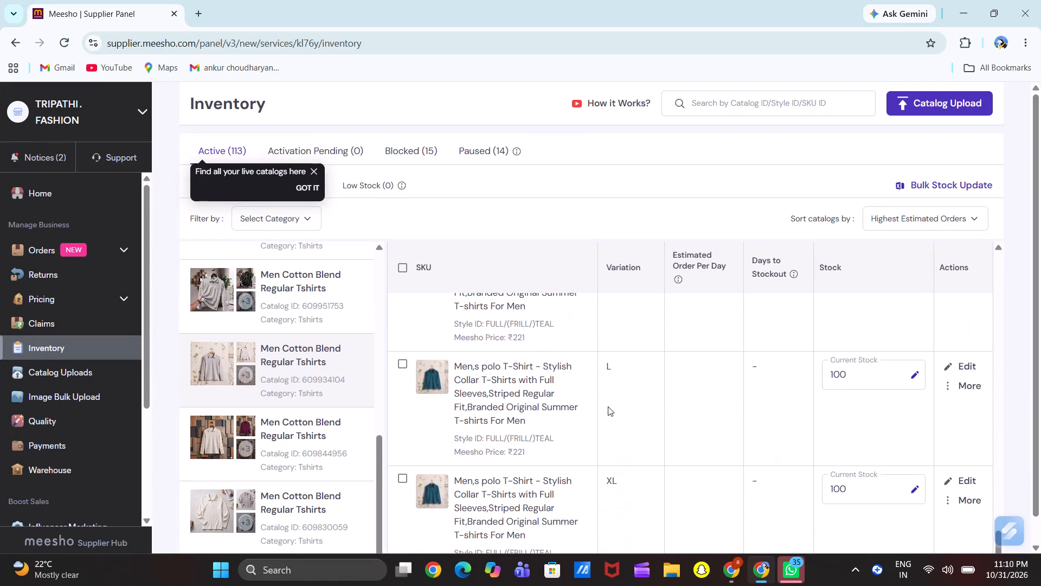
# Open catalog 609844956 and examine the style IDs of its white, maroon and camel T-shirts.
pyautogui.click(245, 438)
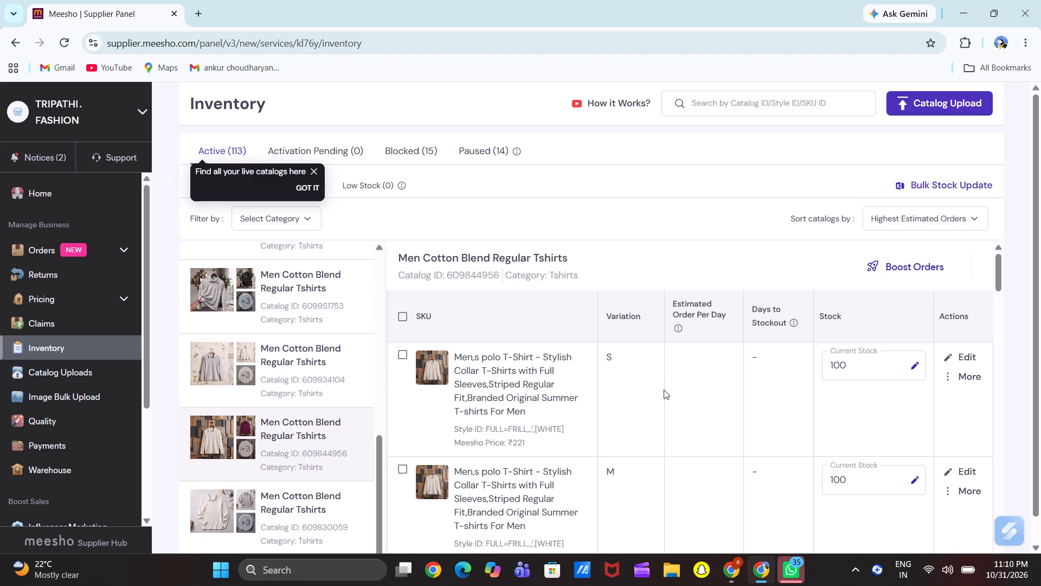
pyautogui.scroll(-1, 653, 428)
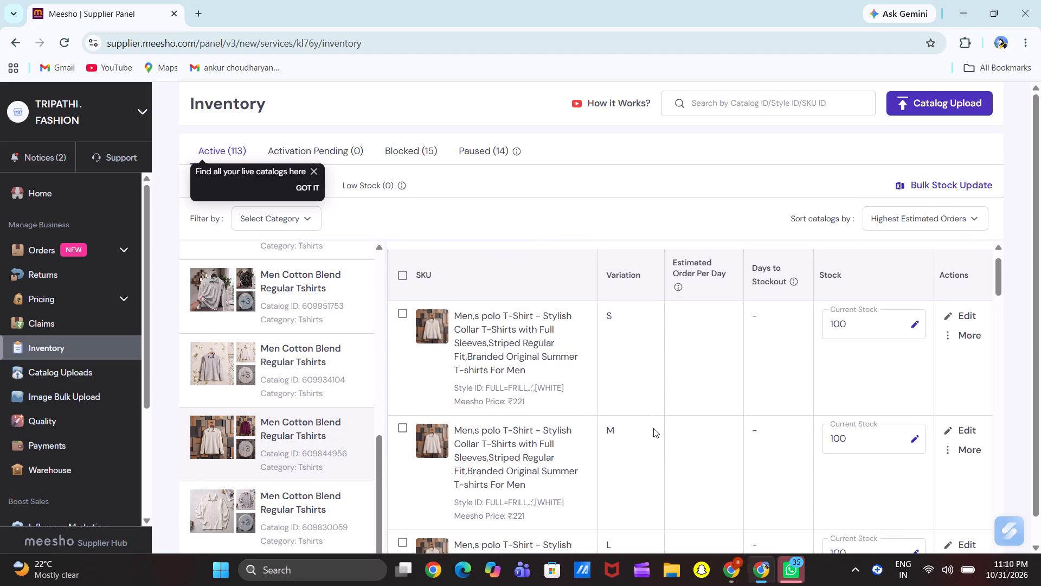
pyautogui.scroll(-2, 653, 428)
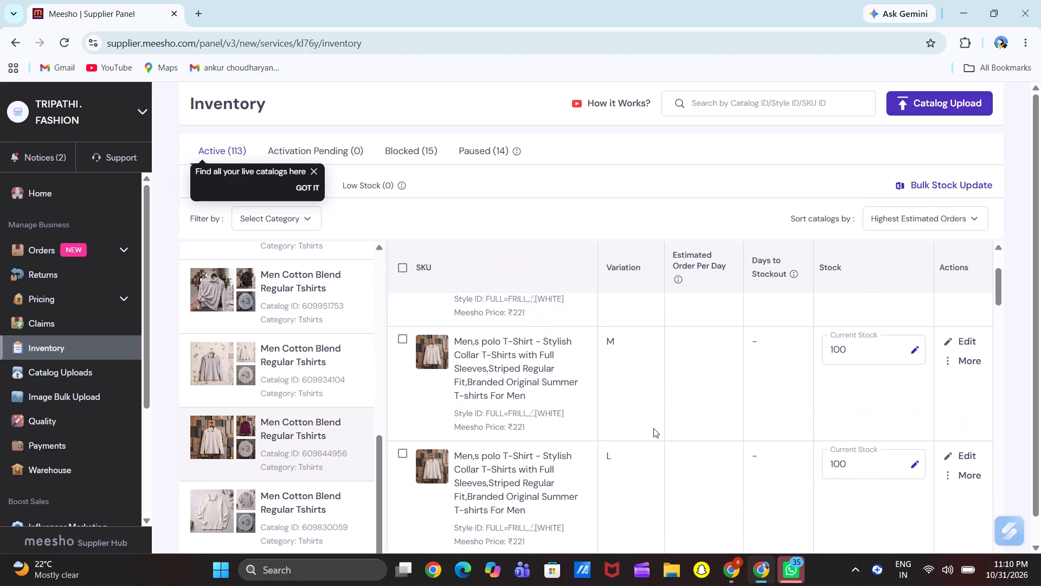
pyautogui.scroll(-4, 653, 428)
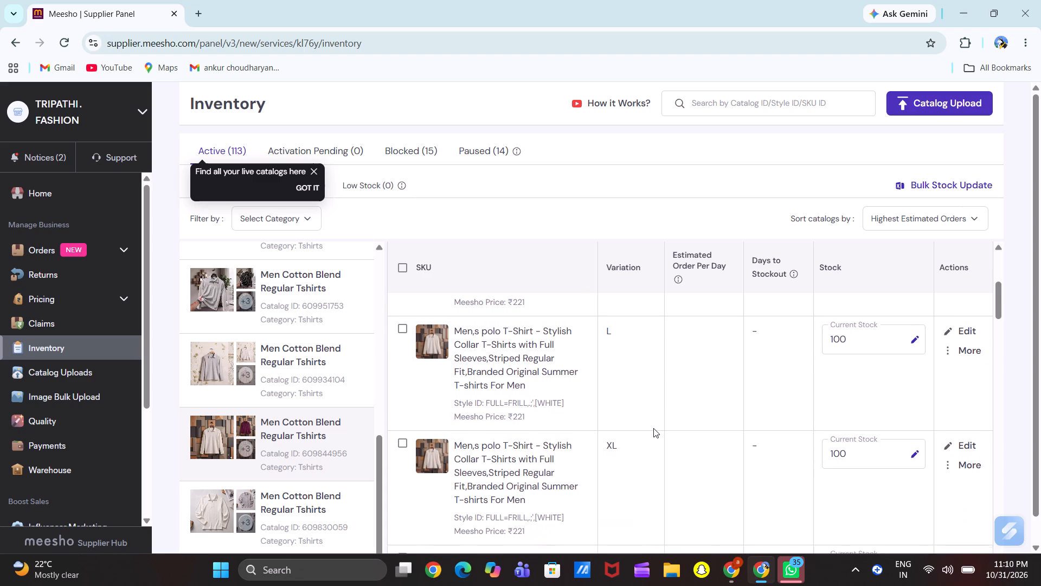
pyautogui.scroll(-6, 653, 428)
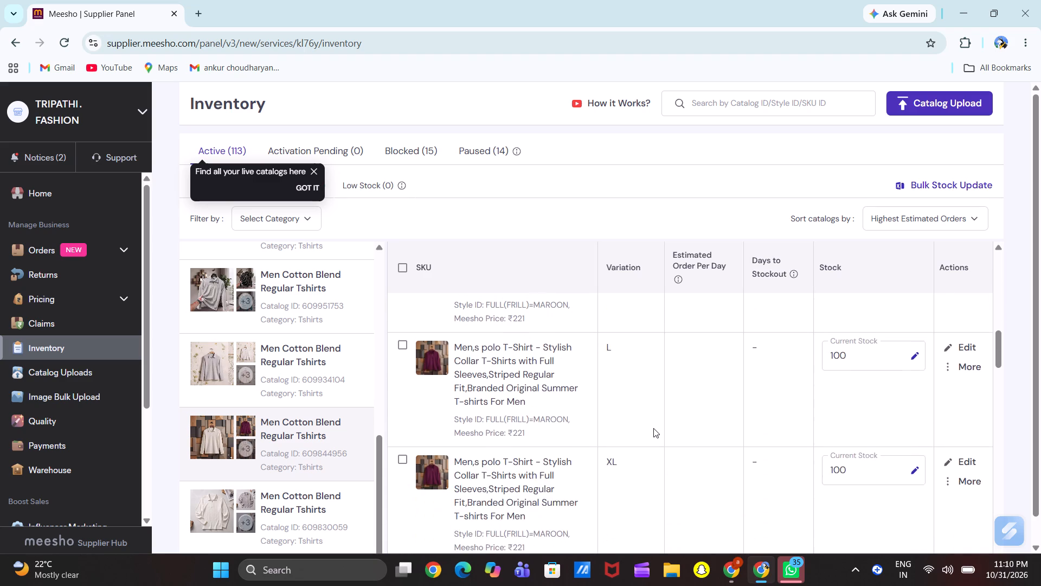
pyautogui.scroll(-3, 653, 428)
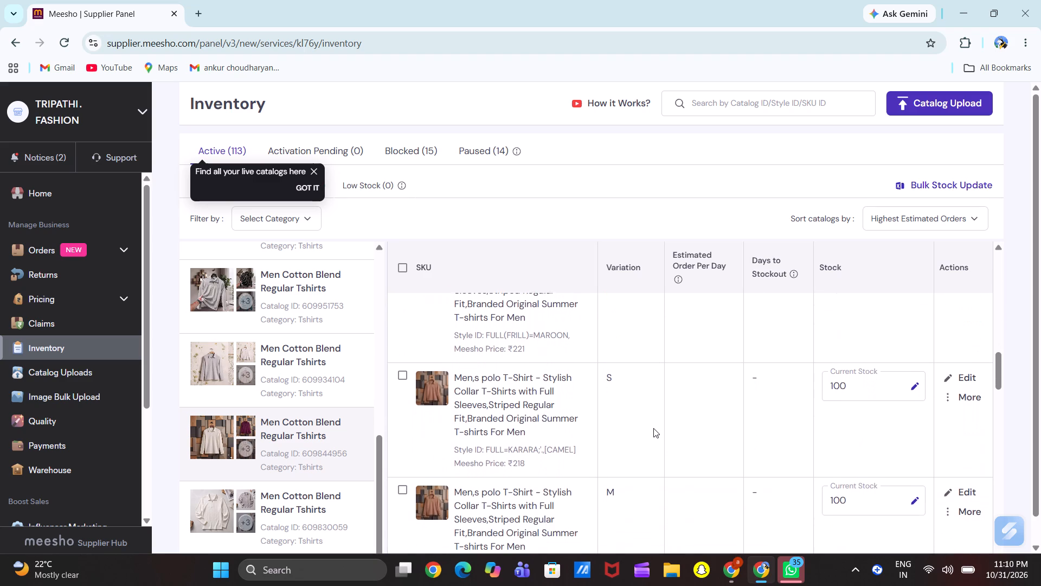
pyautogui.scroll(-1, 653, 428)
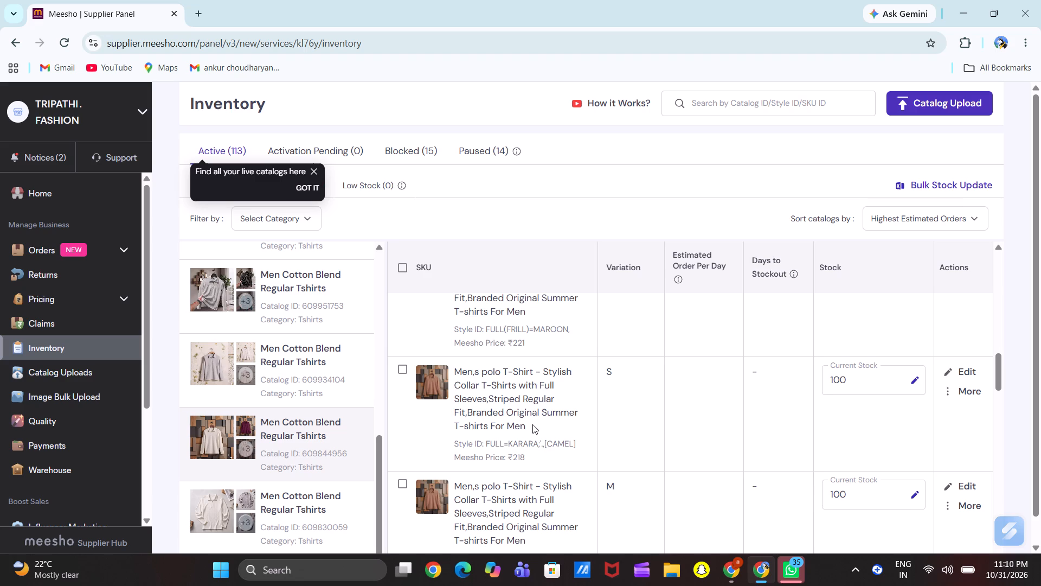
pyautogui.scroll(1, 532, 424)
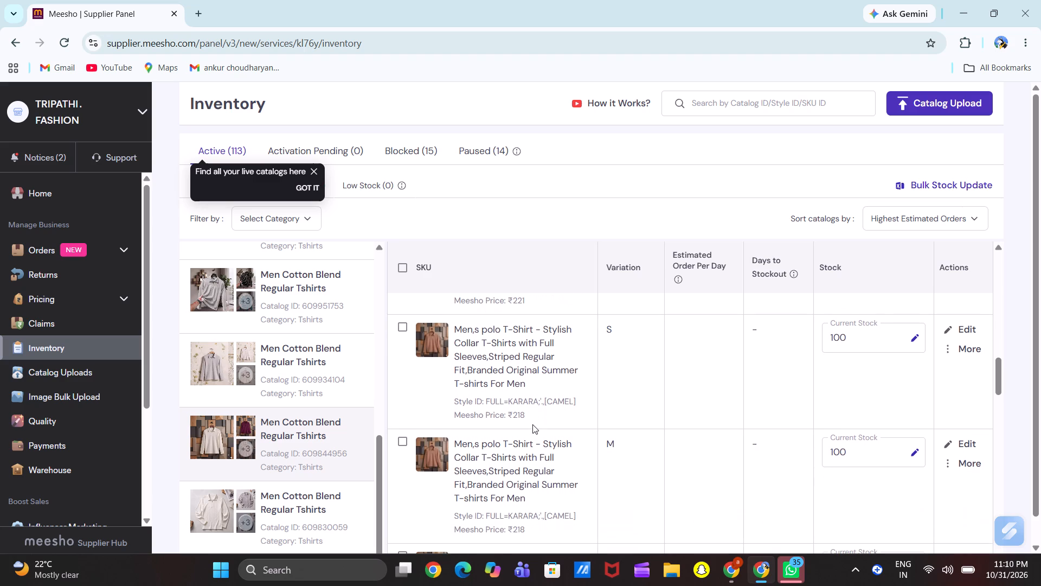
pyautogui.scroll(1, 532, 424)
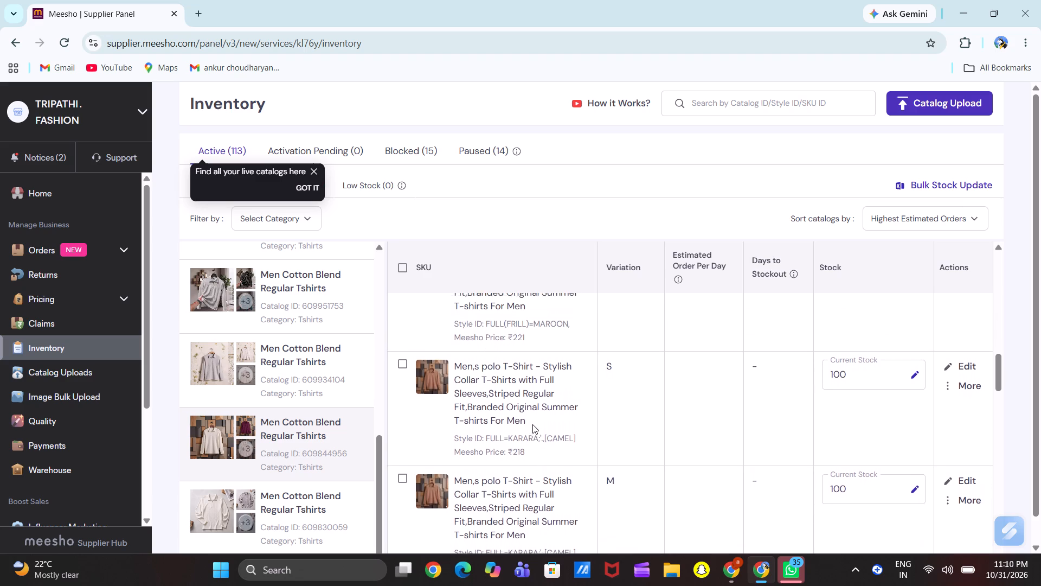
pyautogui.scroll(1, 532, 424)
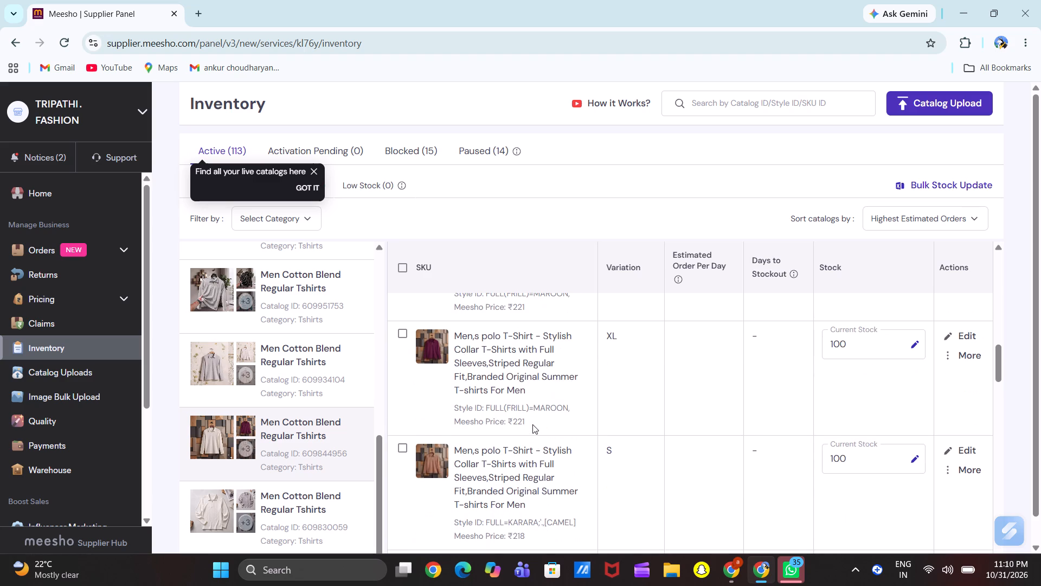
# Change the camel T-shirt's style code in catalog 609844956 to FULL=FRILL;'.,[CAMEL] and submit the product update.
pyautogui.scroll(-1, 532, 424)
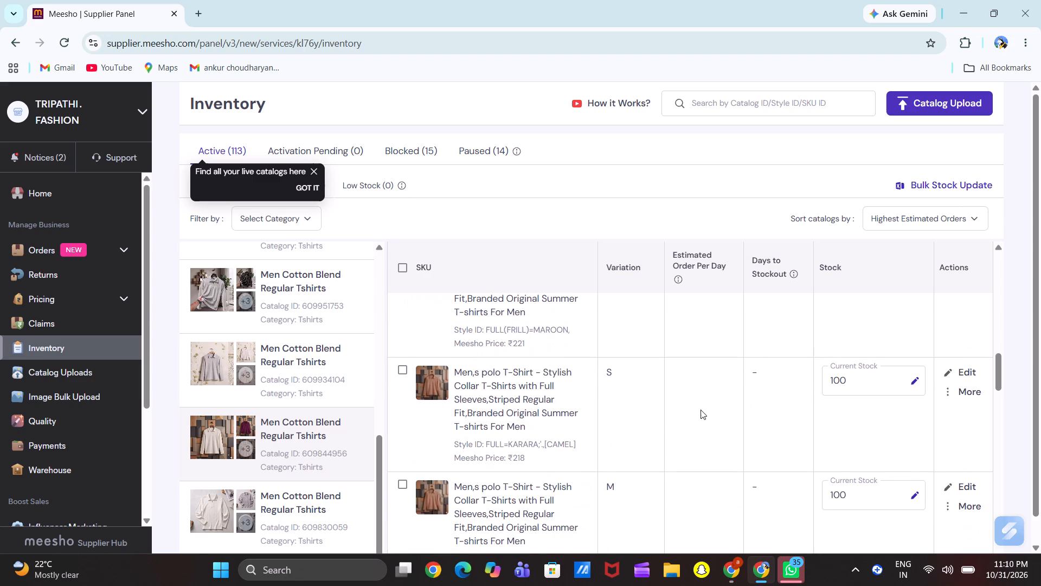
pyautogui.click(950, 367)
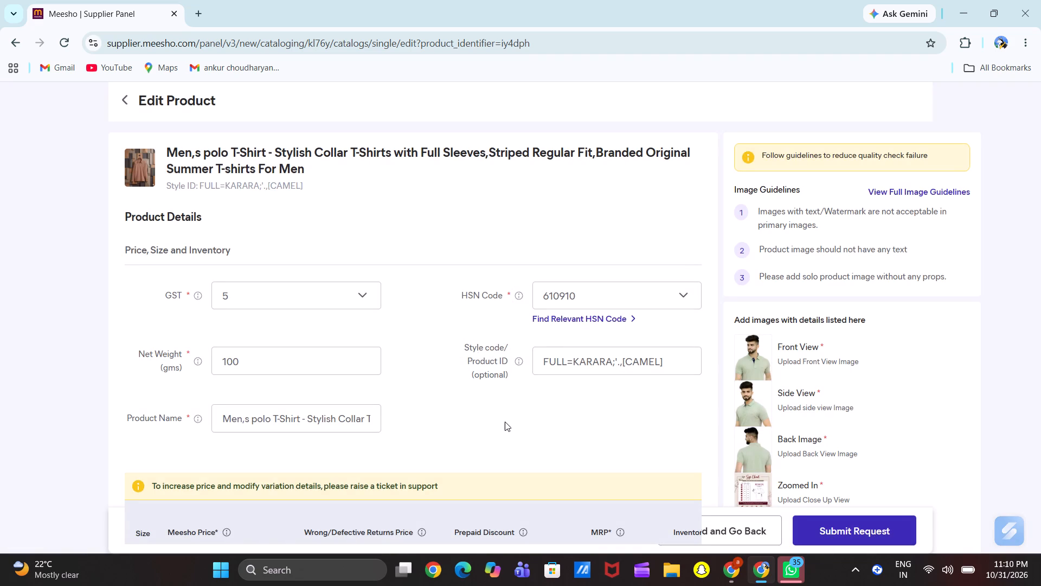
pyautogui.click(606, 362)
pyautogui.press('BackSpace')
pyautogui.press('BackSpace')
pyautogui.press('BackSpace')
pyautogui.press('BackSpace')
pyautogui.press('BackSpace')
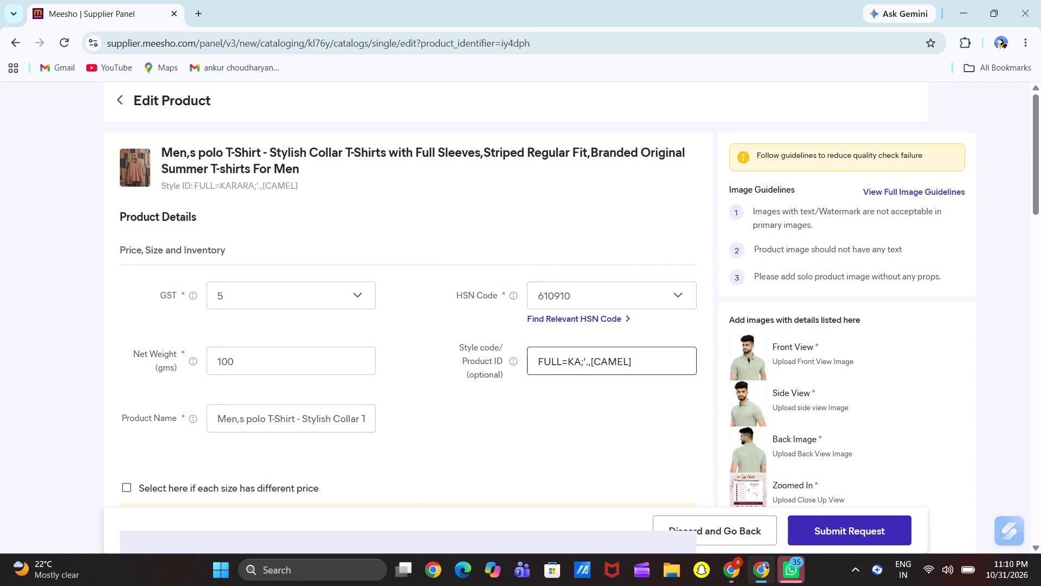
pyautogui.press('BackSpace')
pyautogui.write('FRILL')
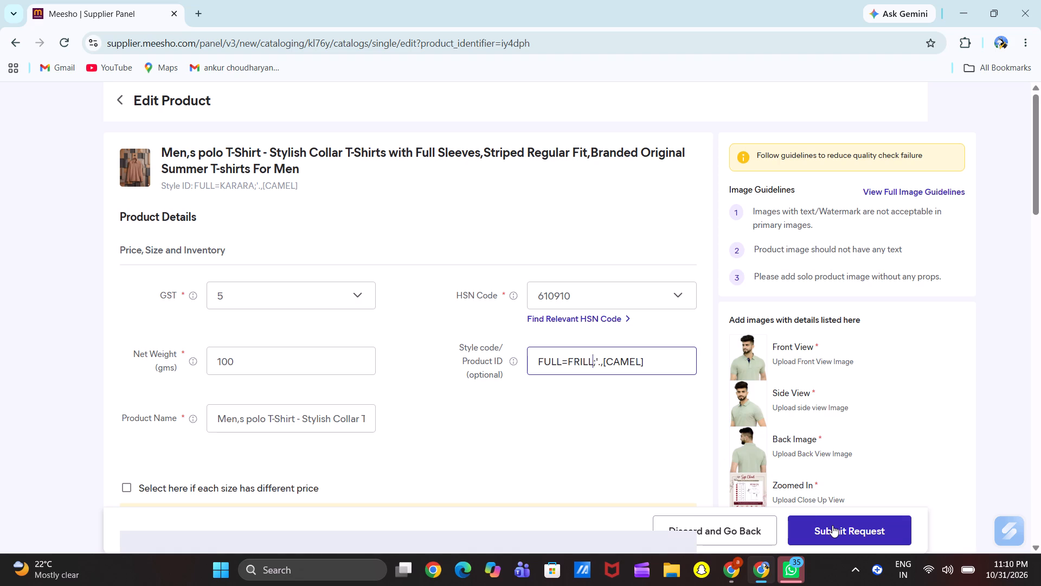
pyautogui.click(832, 525)
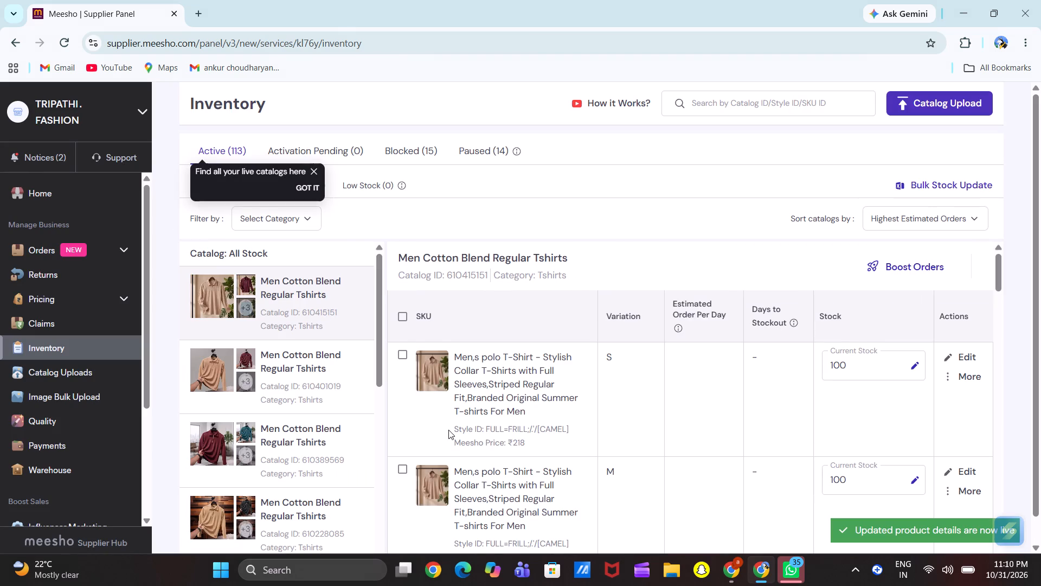
# Examine the style IDs of every T-shirt colour in catalog 610415151, from camel through to grey.
pyautogui.scroll(-6, 448, 430)
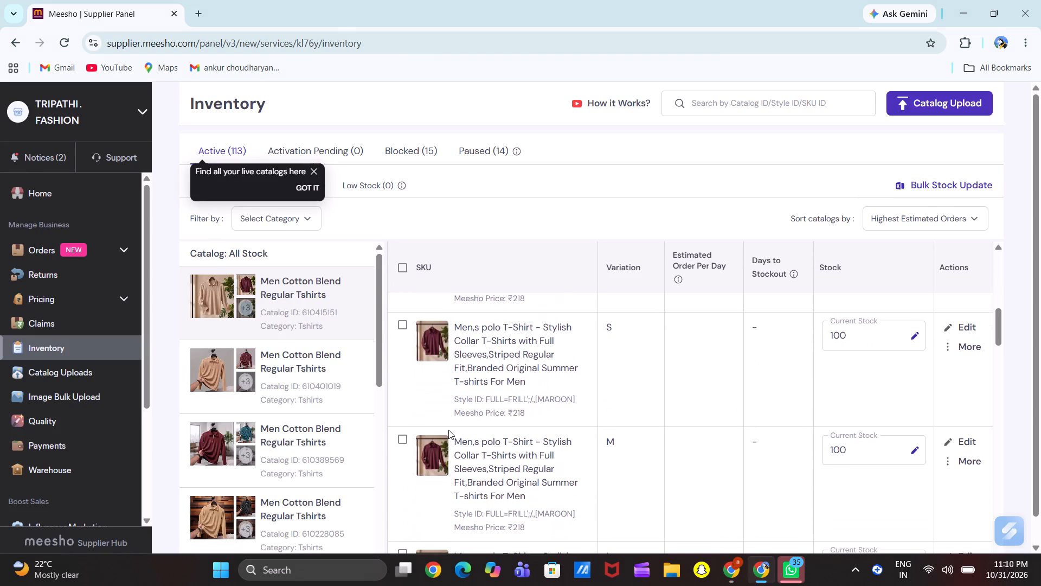
pyautogui.scroll(-5, 448, 430)
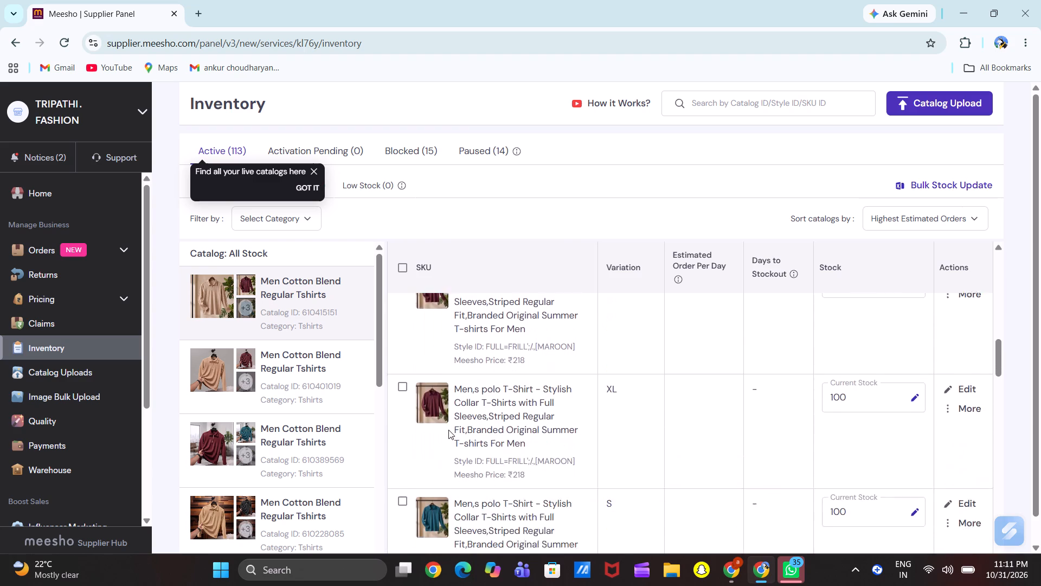
pyautogui.scroll(-4, 448, 430)
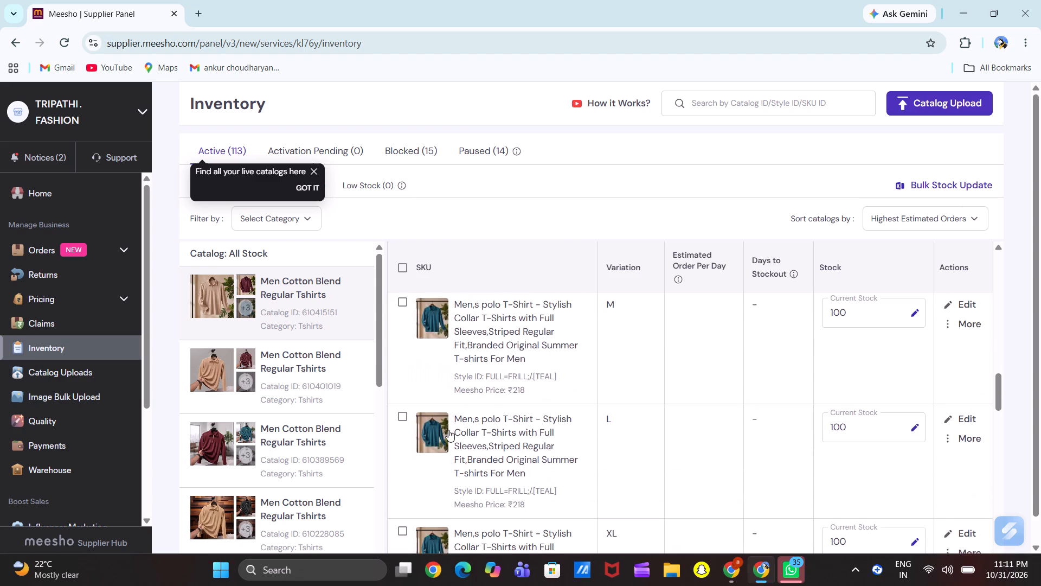
pyautogui.scroll(-3, 448, 430)
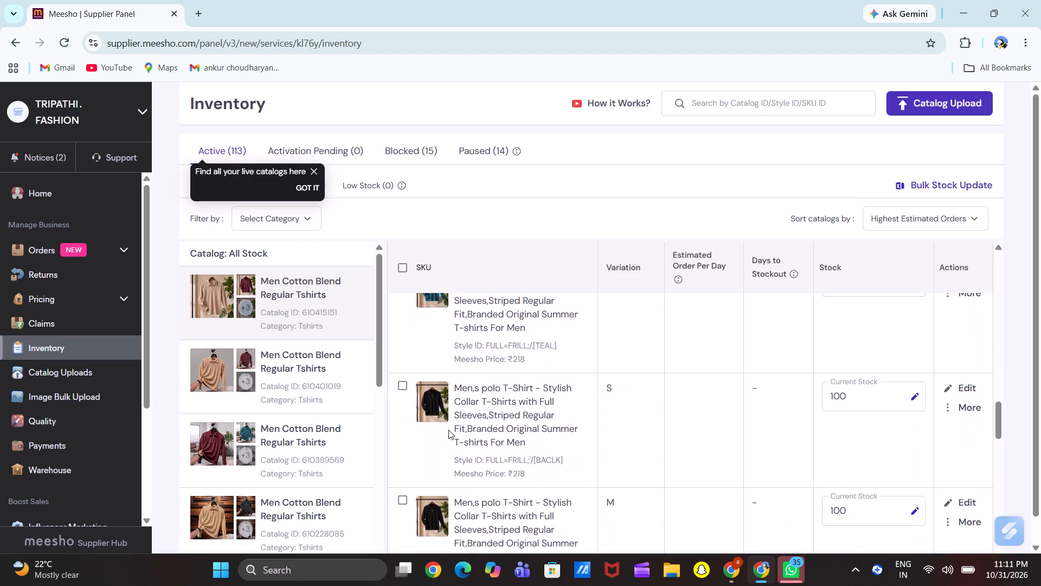
pyautogui.scroll(-4, 448, 430)
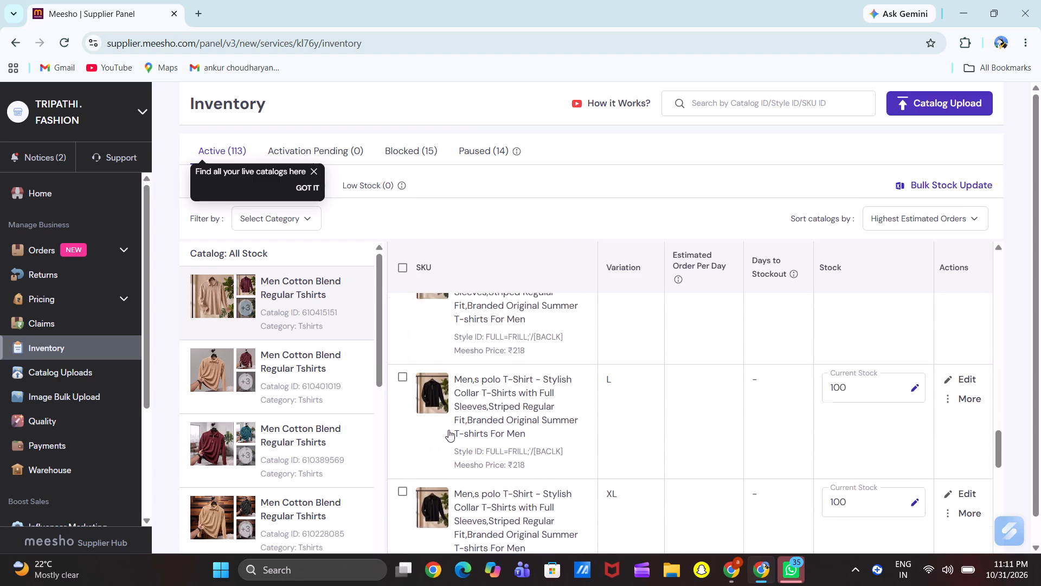
pyautogui.scroll(-2, 448, 430)
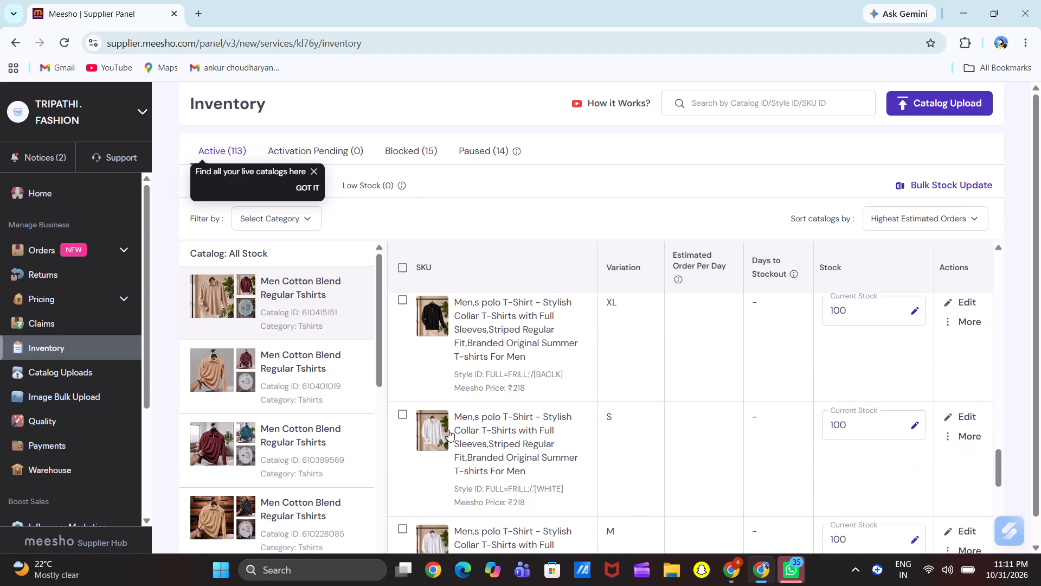
pyautogui.scroll(-3, 448, 430)
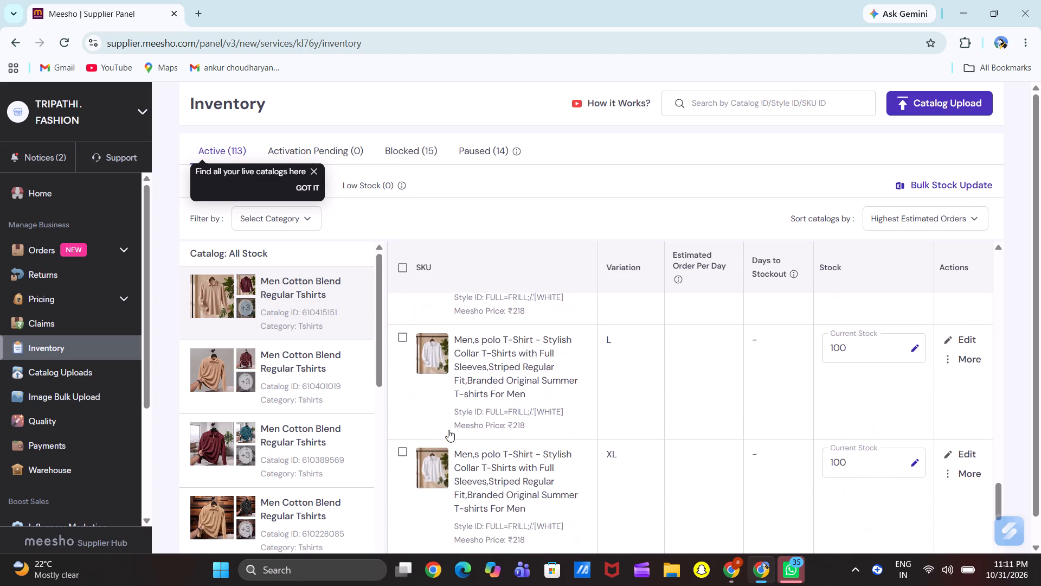
pyautogui.scroll(-3, 448, 430)
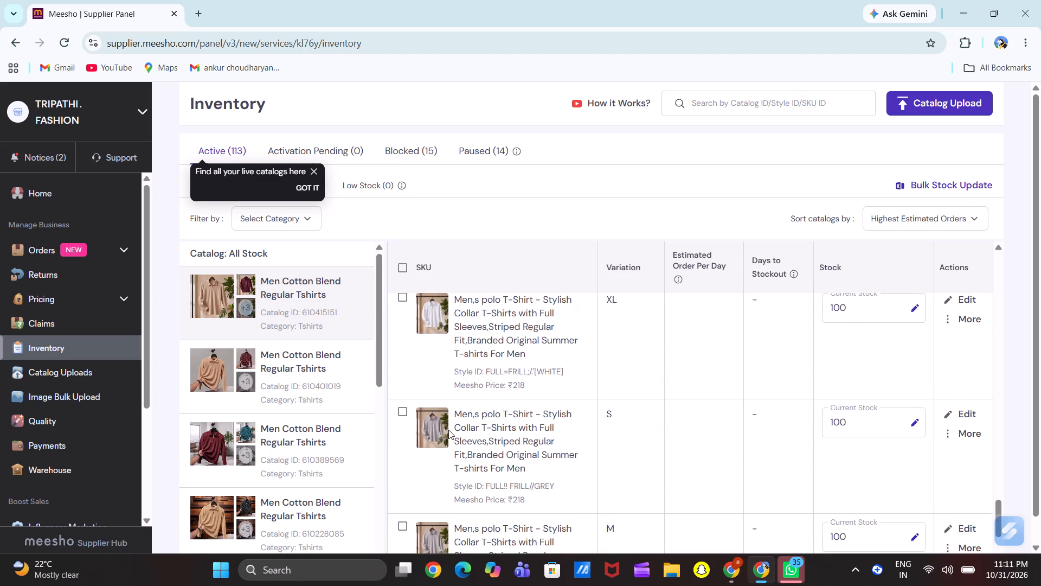
pyautogui.scroll(-2, 448, 430)
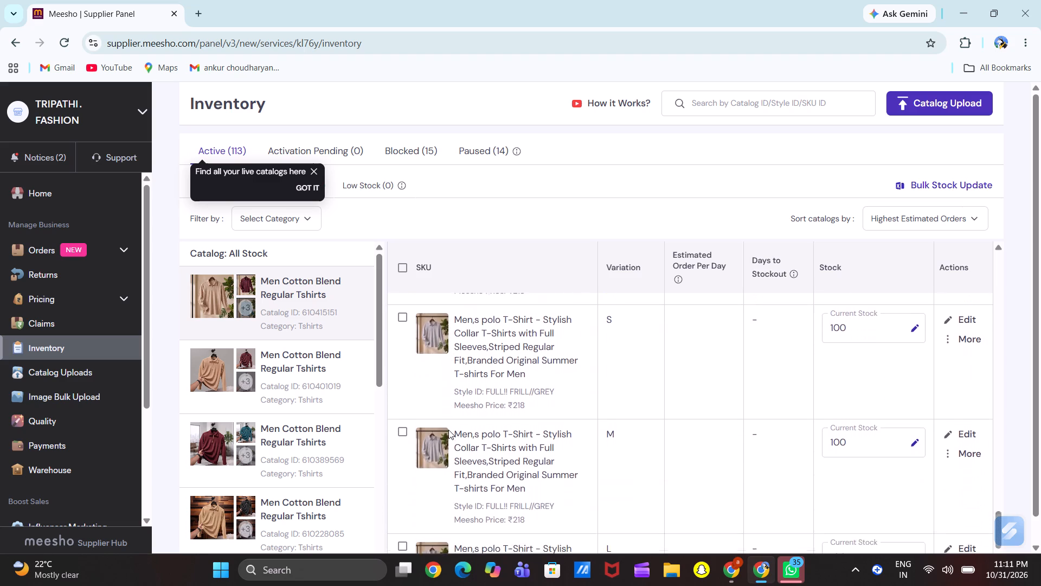
pyautogui.scroll(-5, 448, 430)
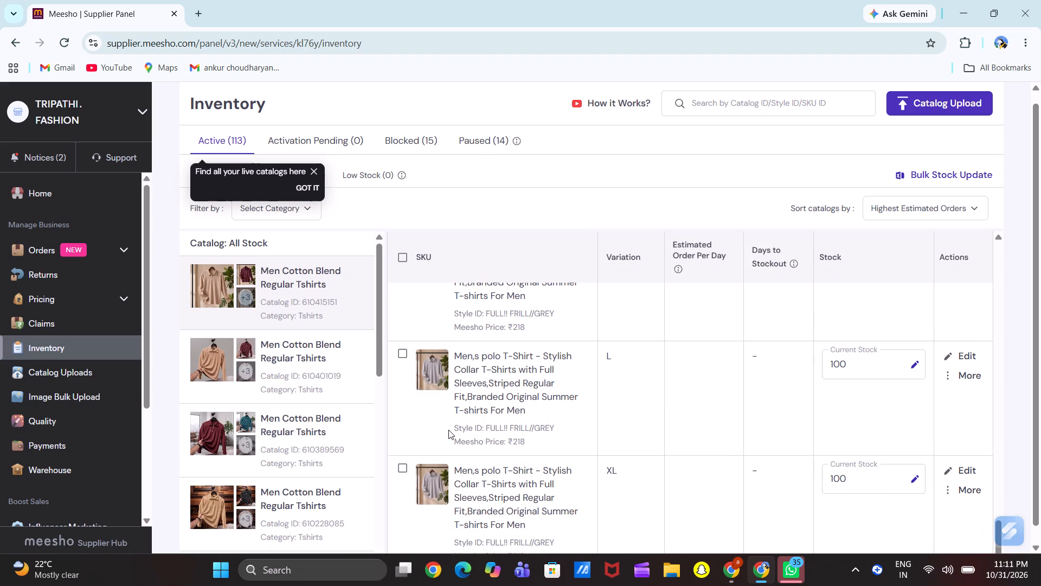
pyautogui.scroll(3, 448, 430)
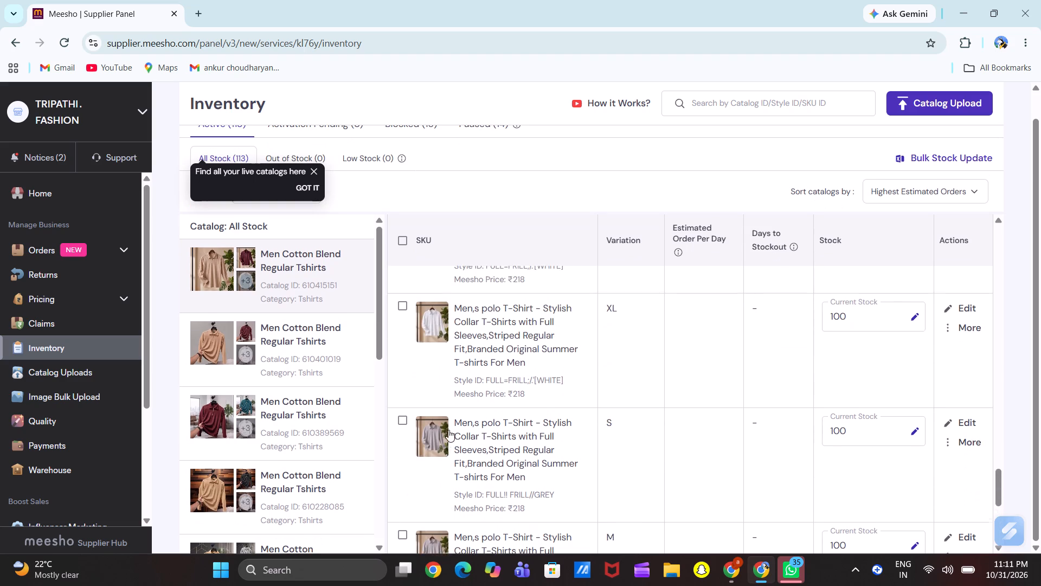
pyautogui.scroll(11, 448, 430)
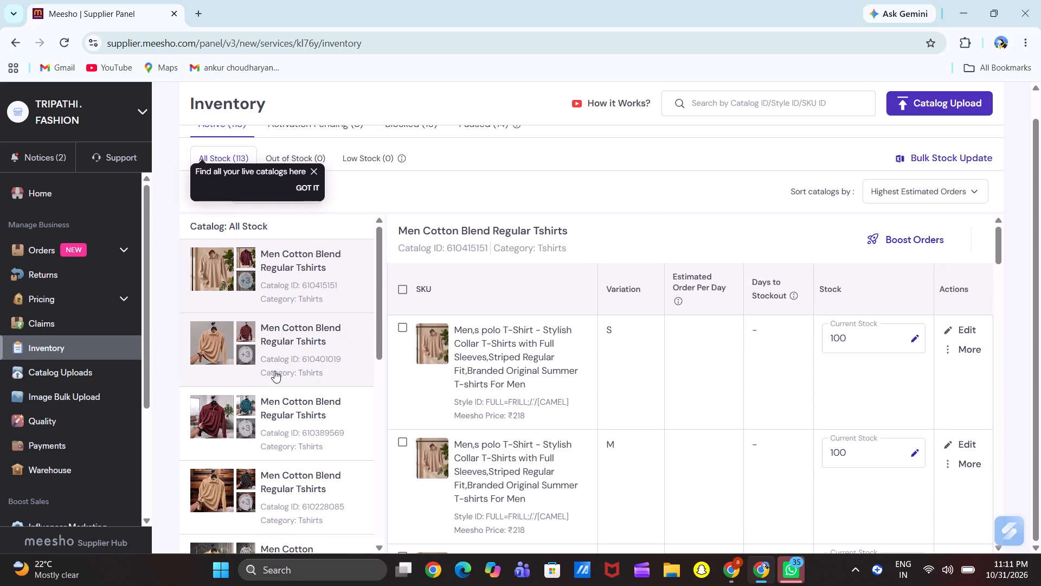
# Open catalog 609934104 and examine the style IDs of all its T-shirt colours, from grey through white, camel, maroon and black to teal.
pyautogui.scroll(-5, 220, 445)
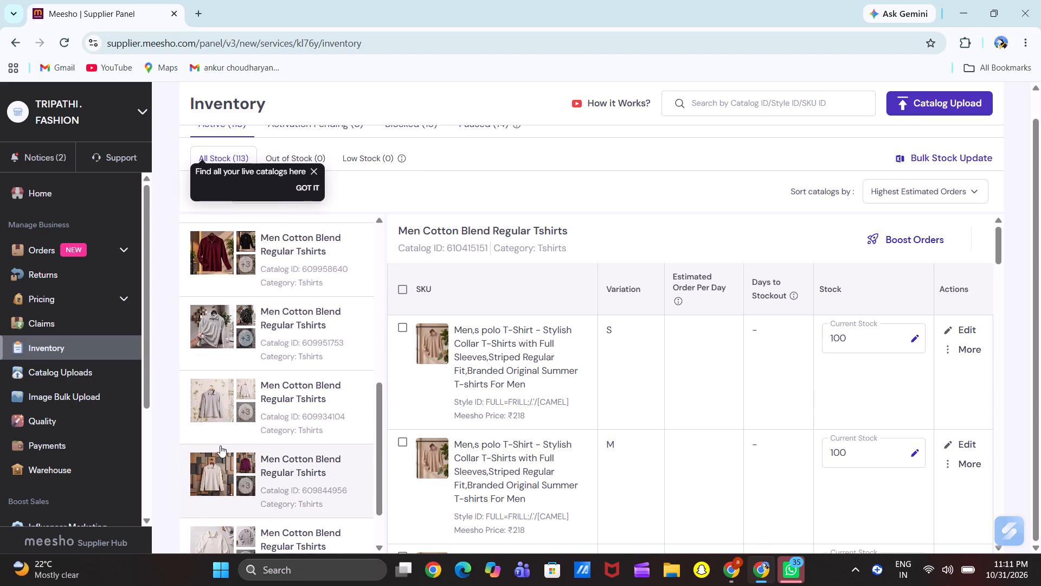
pyautogui.click(219, 427)
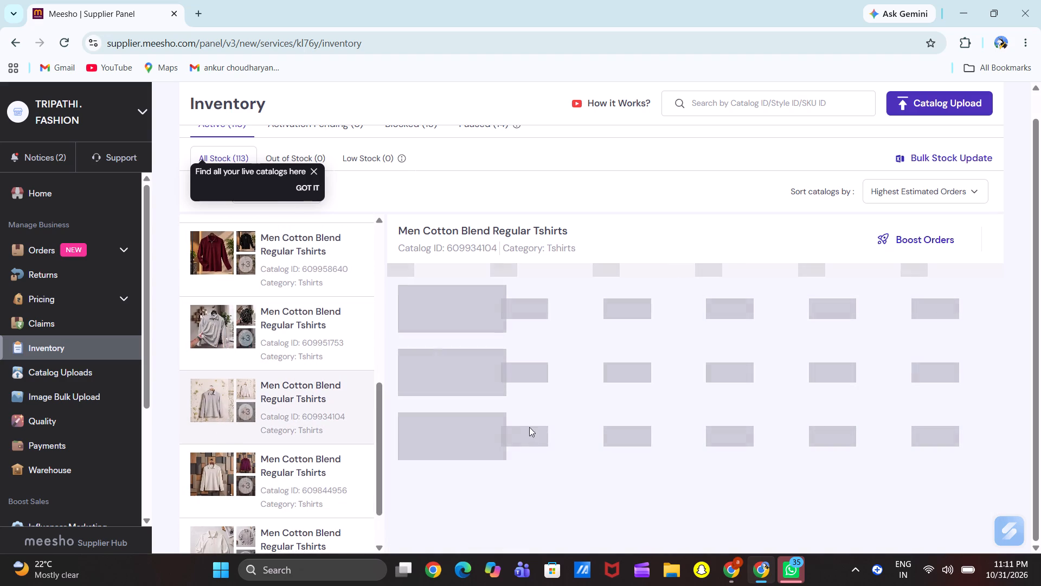
pyautogui.scroll(-2, 492, 422)
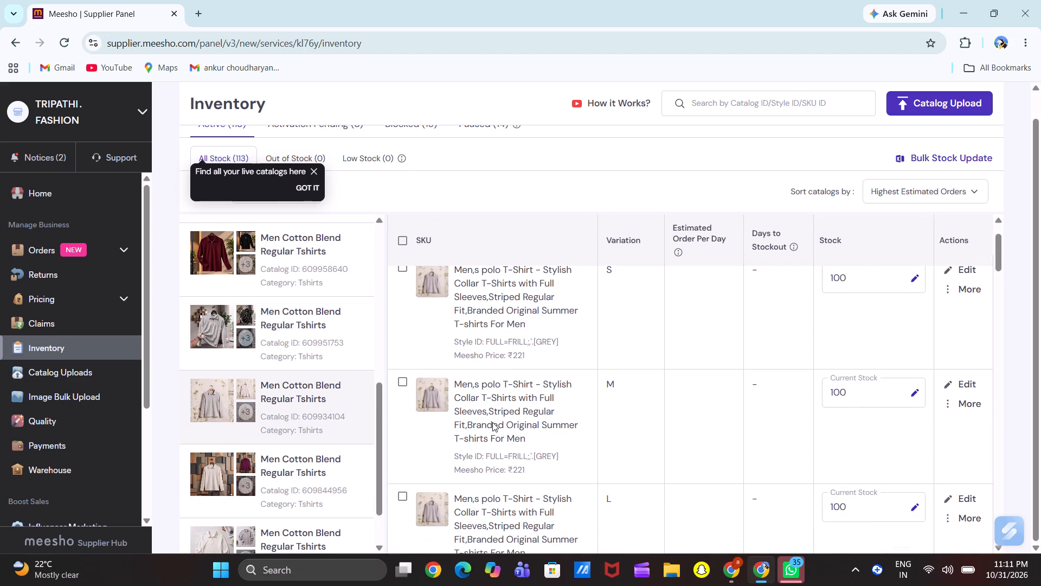
pyautogui.scroll(-4, 492, 422)
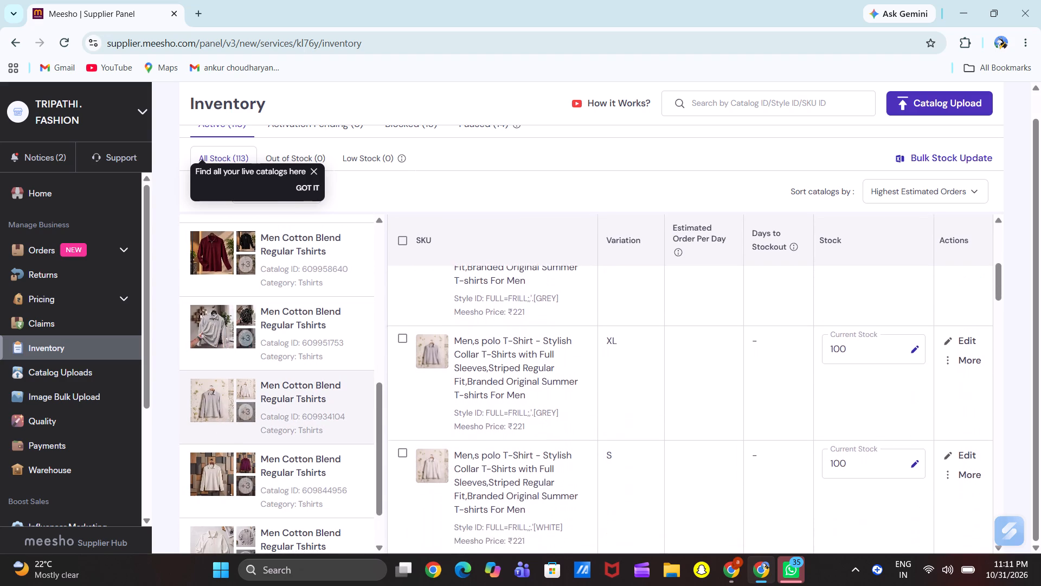
pyautogui.scroll(-4, 492, 422)
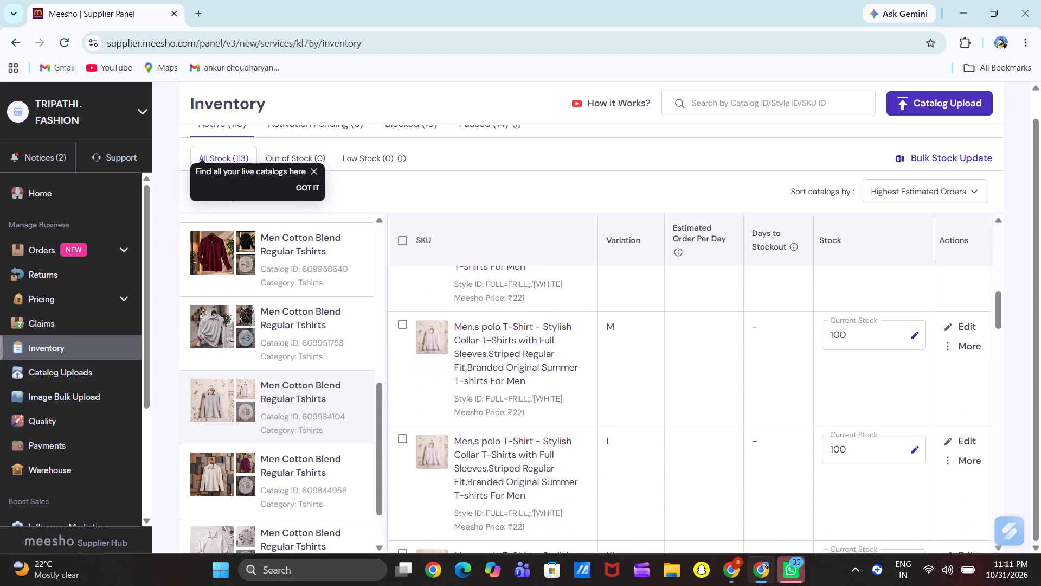
pyautogui.scroll(-4, 492, 422)
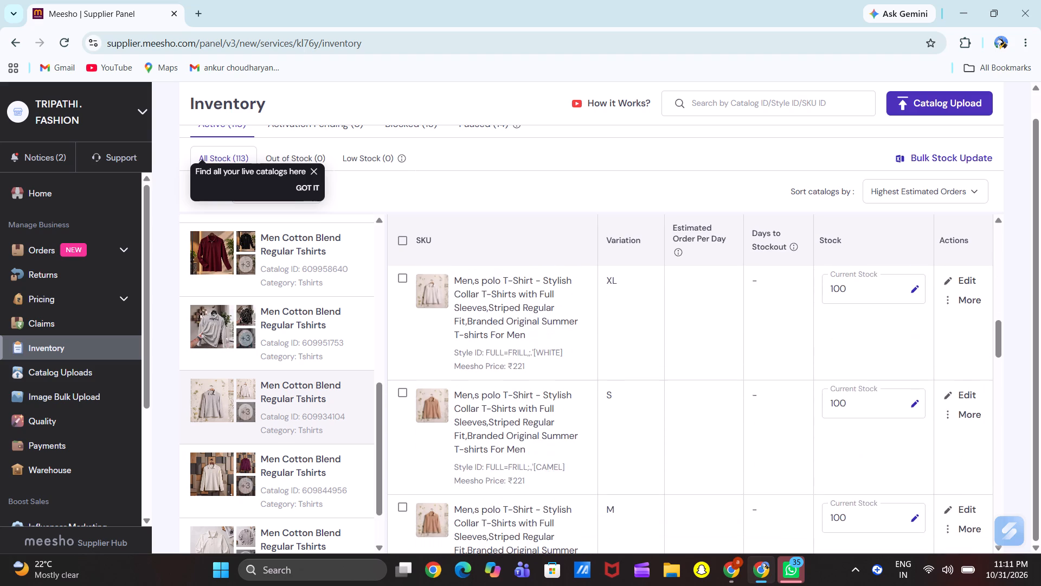
pyautogui.scroll(-4, 492, 422)
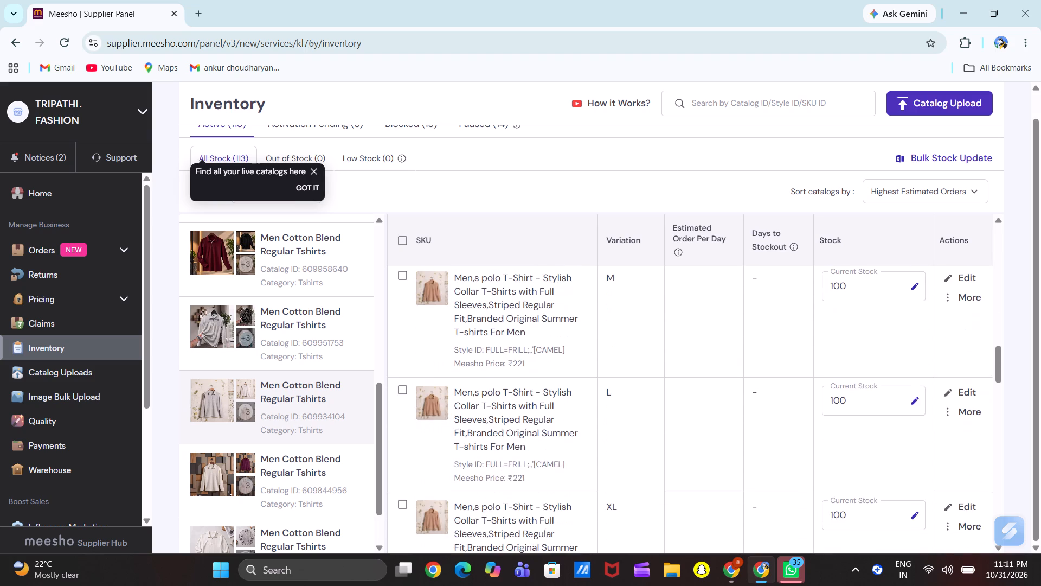
pyautogui.scroll(-9, 492, 422)
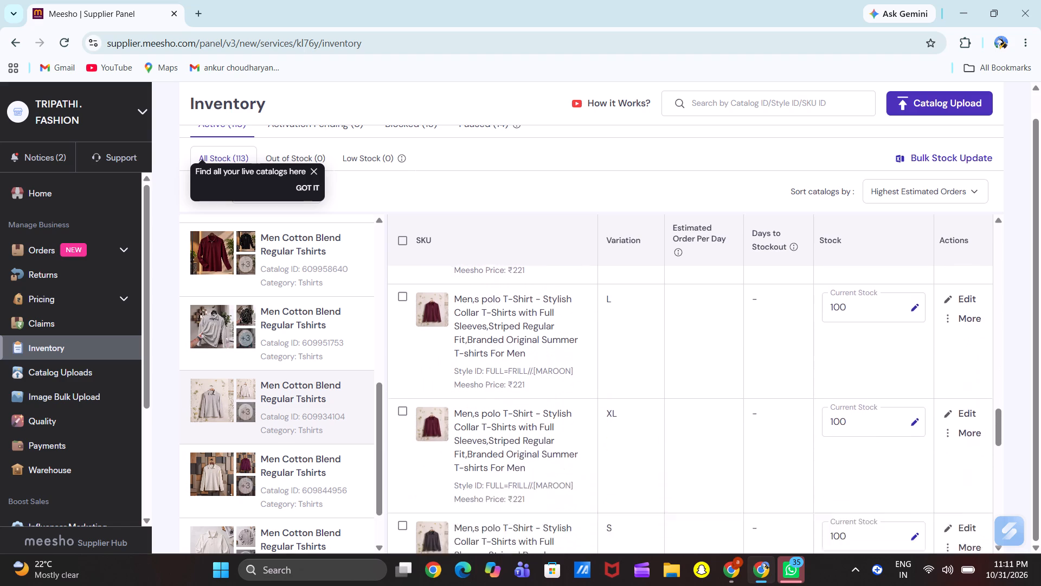
pyautogui.scroll(-5, 492, 422)
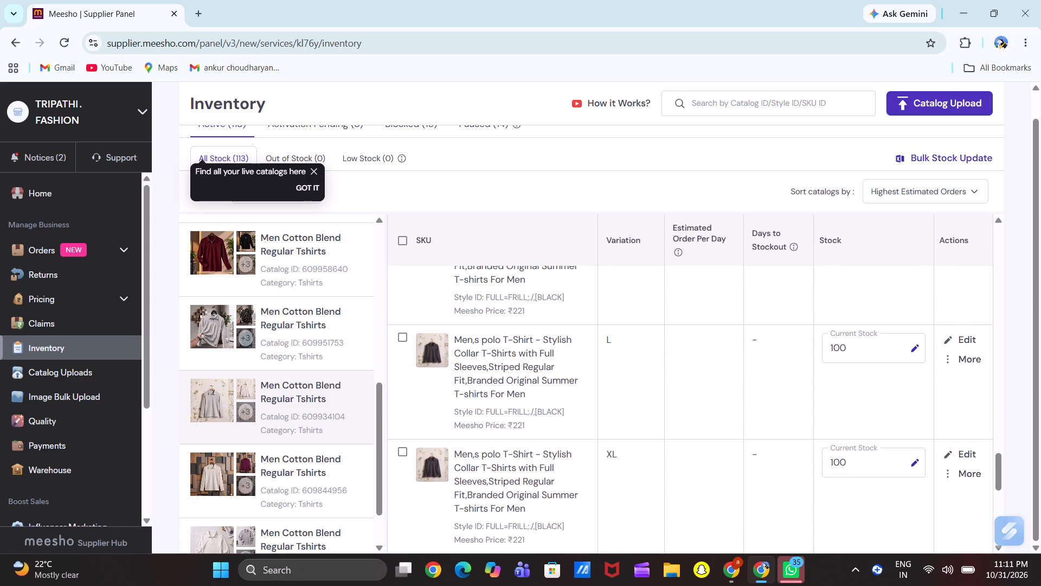
pyautogui.scroll(-7, 492, 422)
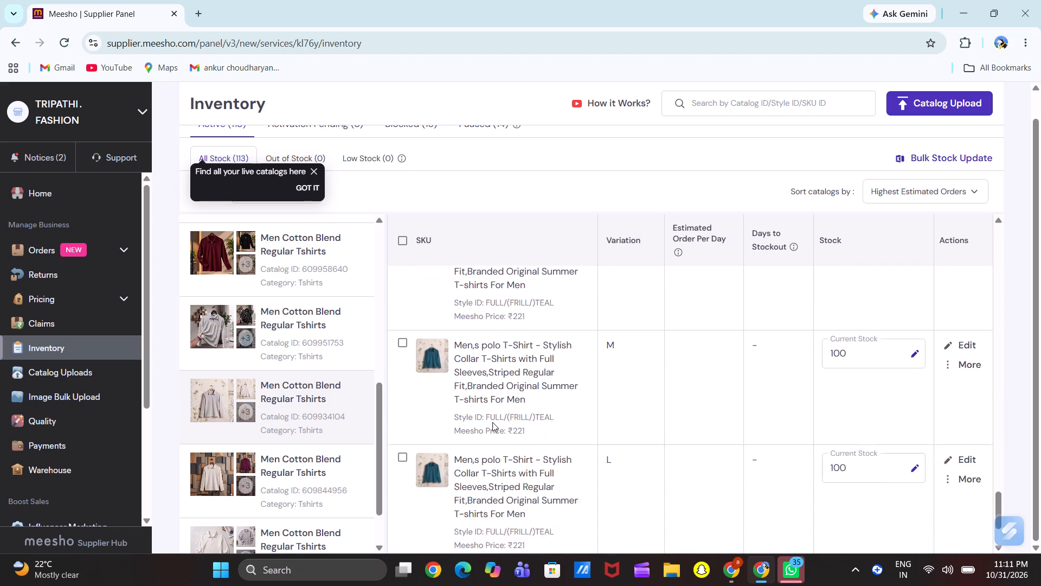
pyautogui.scroll(-4, 492, 422)
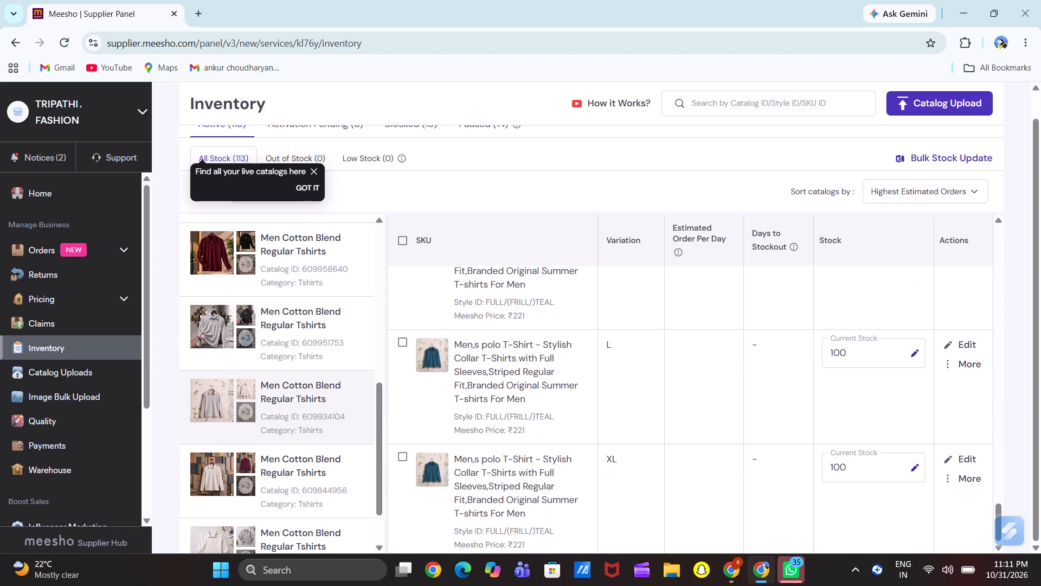
pyautogui.scroll(9, 463, 361)
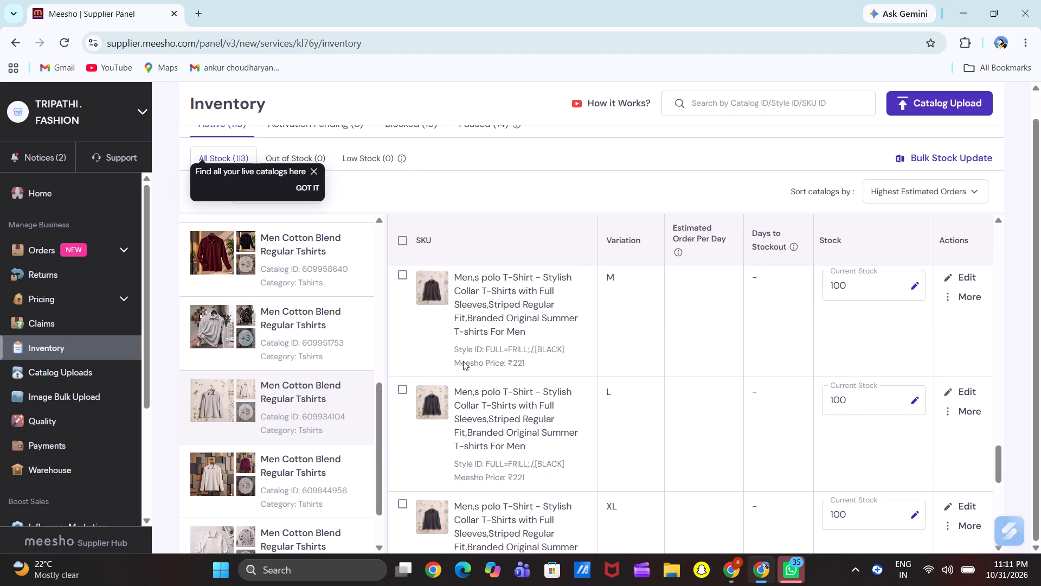
pyautogui.scroll(15, 463, 361)
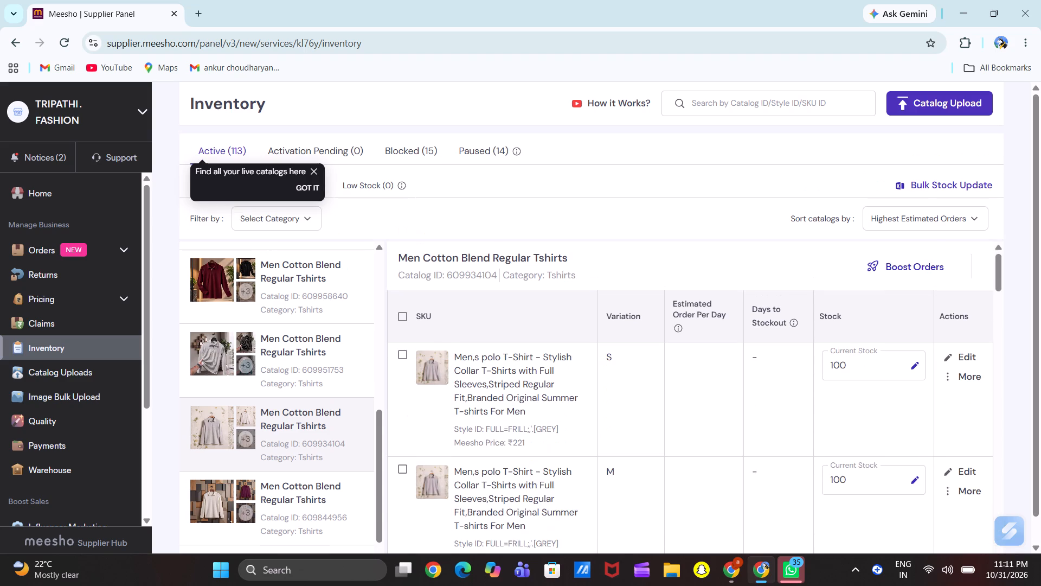
pyautogui.scroll(6, 256, 391)
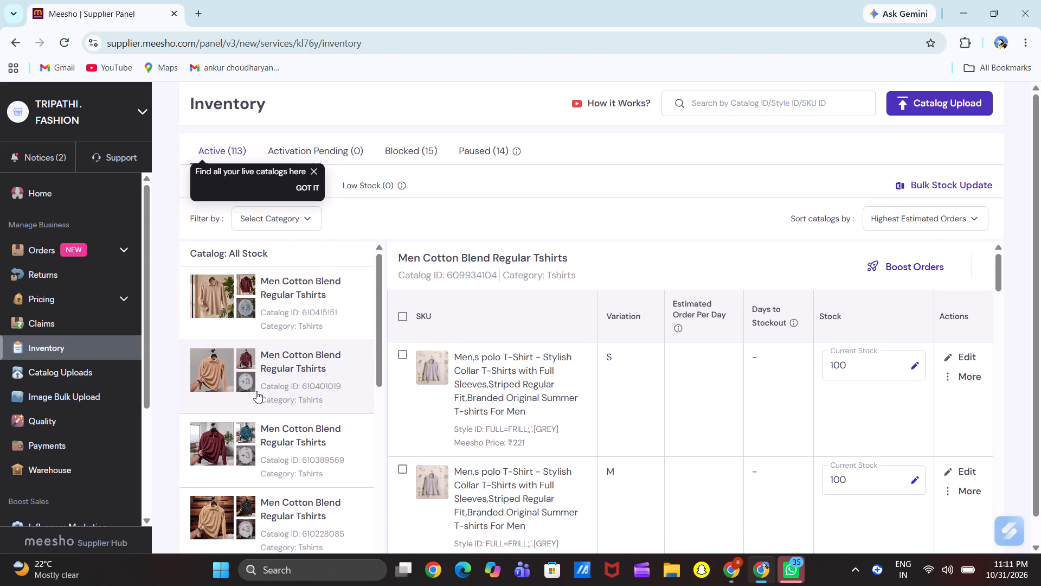
pyautogui.scroll(-10, 256, 391)
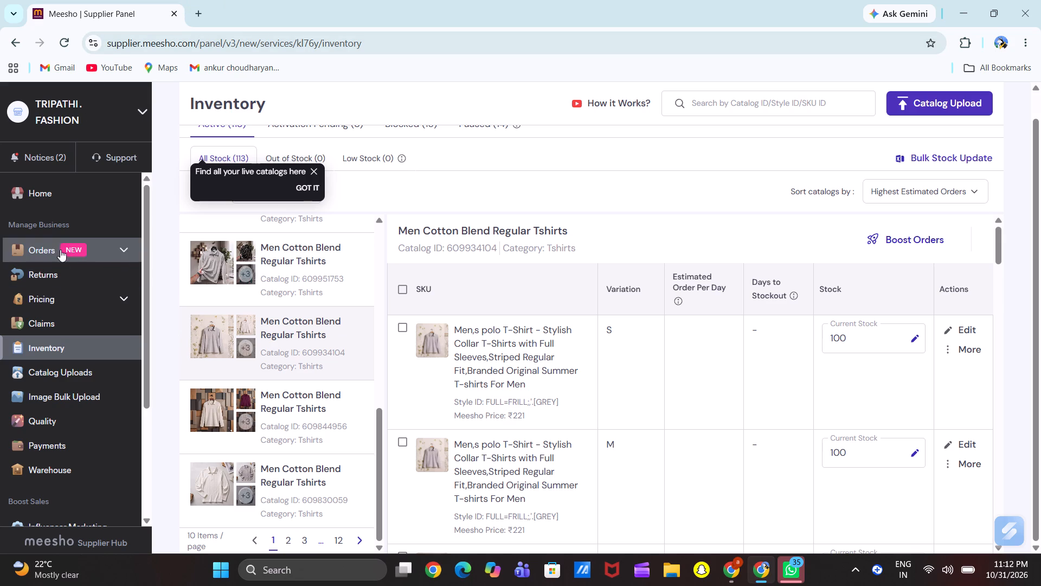
# Open the single catalog uploads and examine the QC status and creation dates of the uploaded T-shirt catalogs.
pyautogui.click(102, 365)
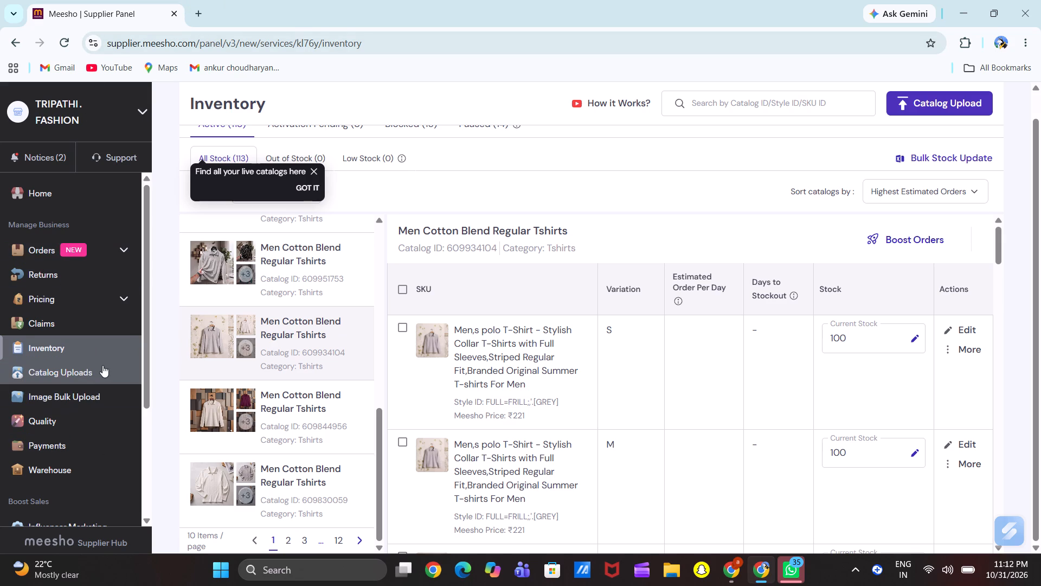
pyautogui.click(350, 351)
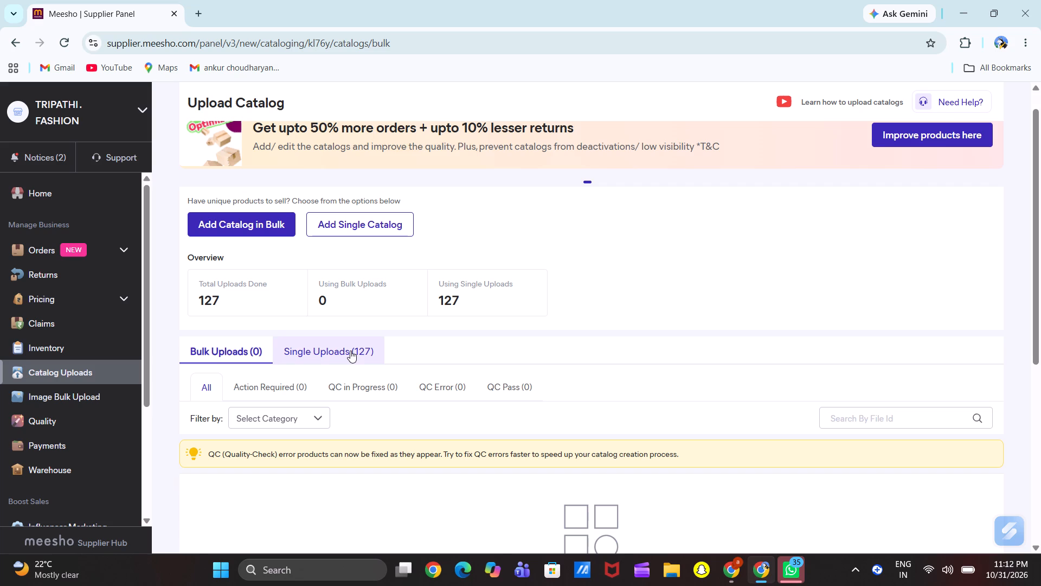
pyautogui.scroll(-3, 543, 312)
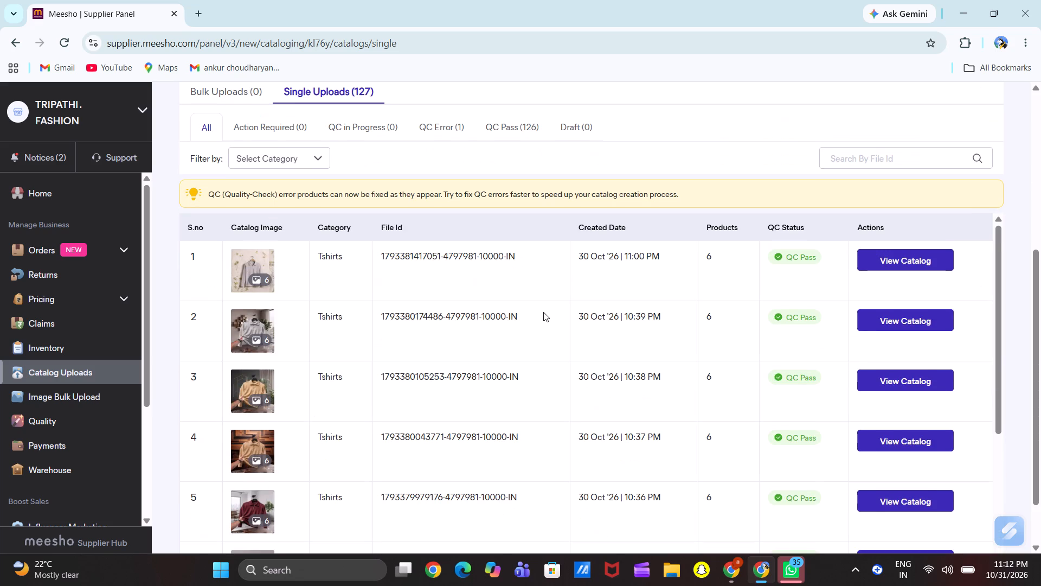
pyautogui.scroll(-4, 543, 312)
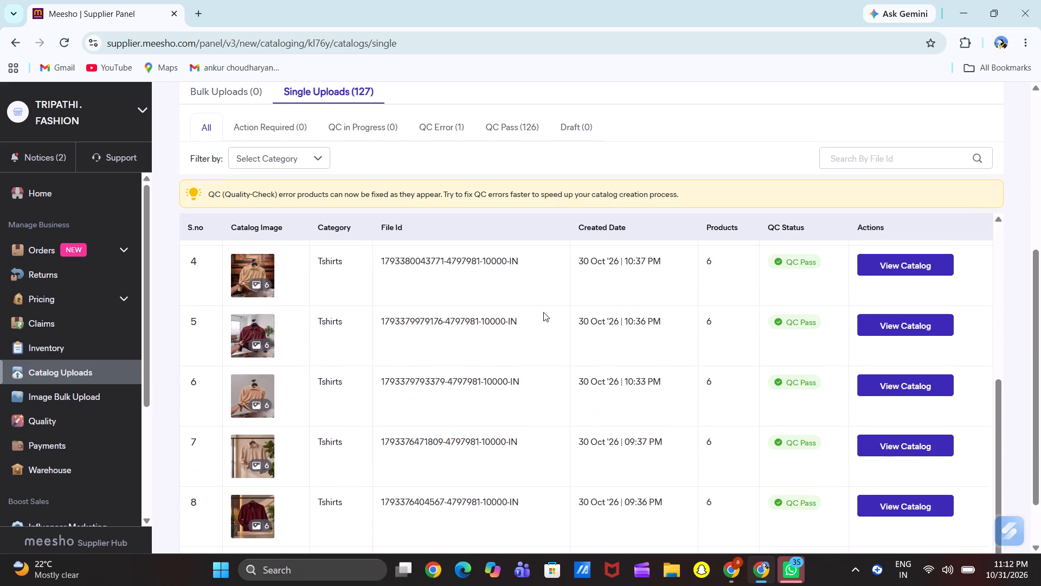
pyautogui.scroll(-8, 543, 312)
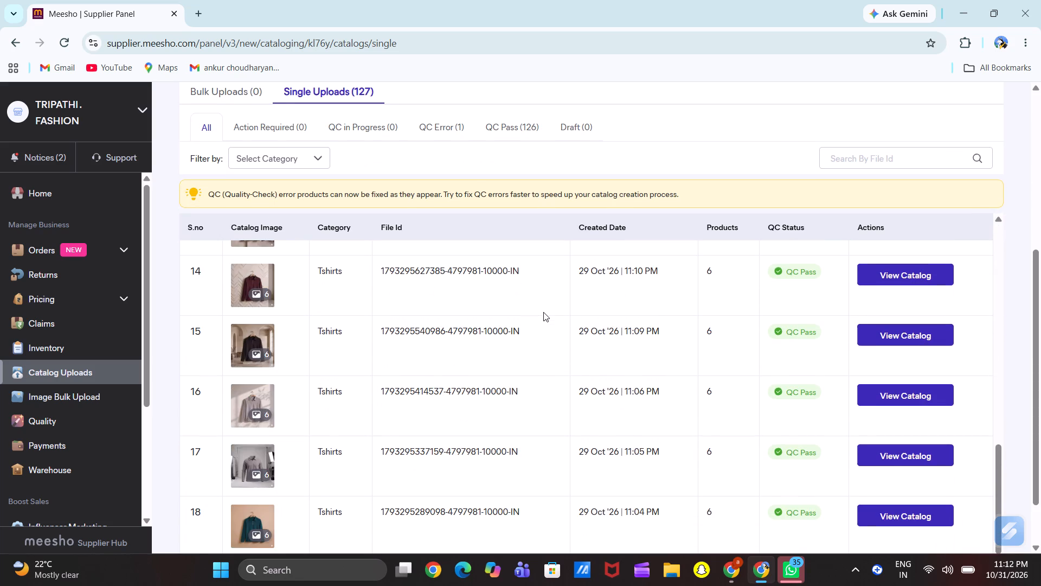
pyautogui.scroll(-11, 543, 312)
pyautogui.scroll(1, 543, 312)
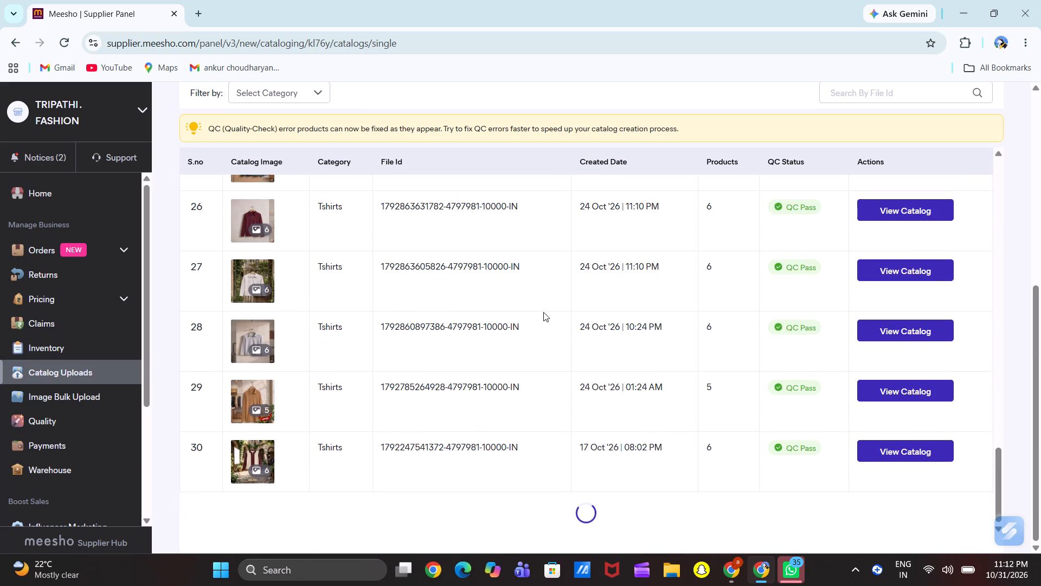
pyautogui.scroll(1, 543, 312)
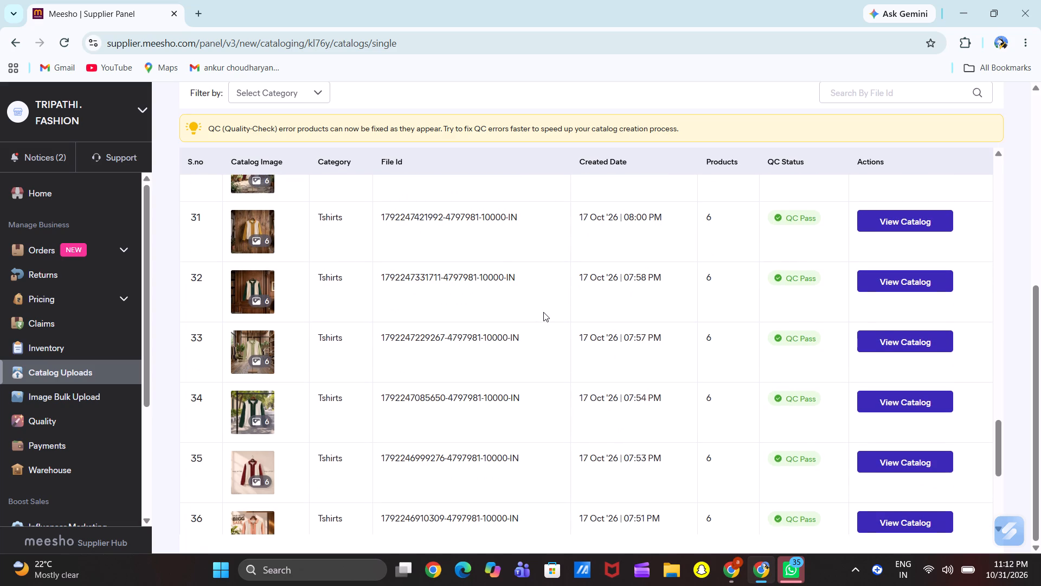
pyautogui.scroll(1, 543, 312)
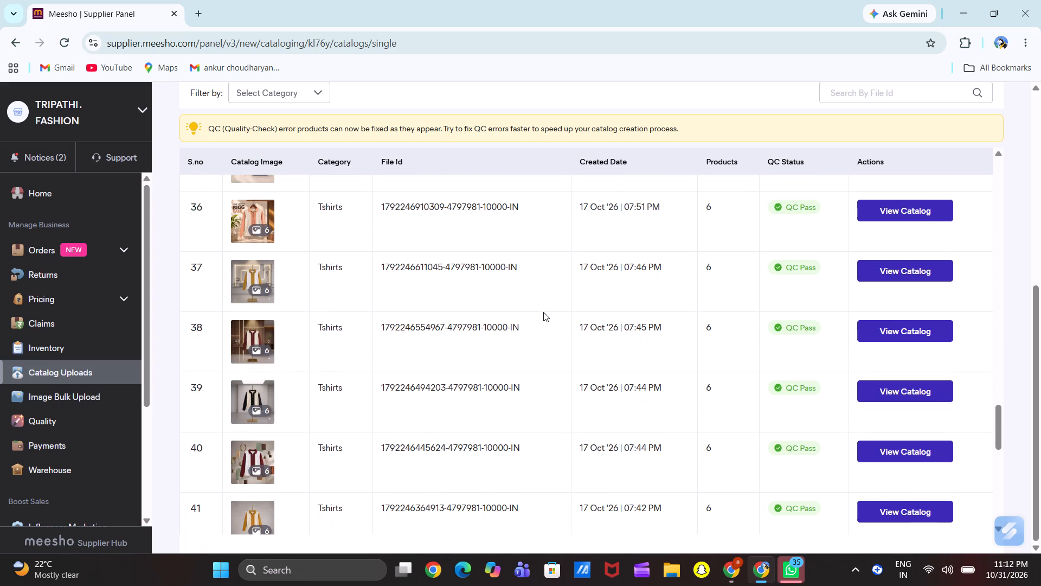
pyautogui.scroll(1, 543, 312)
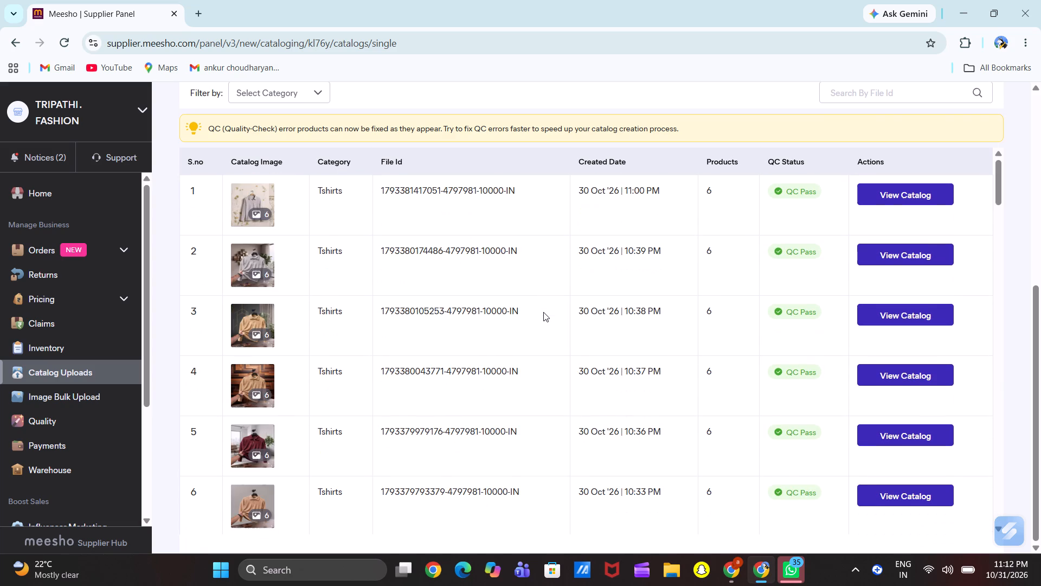
# Close the browser window containing the Meesho supplier panel.
pyautogui.click(1040, 0)
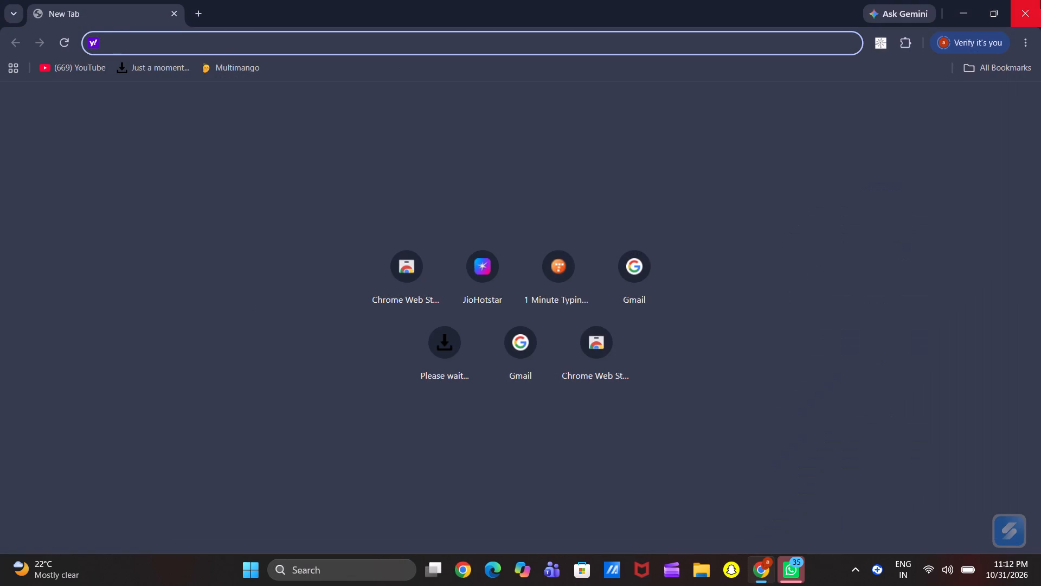